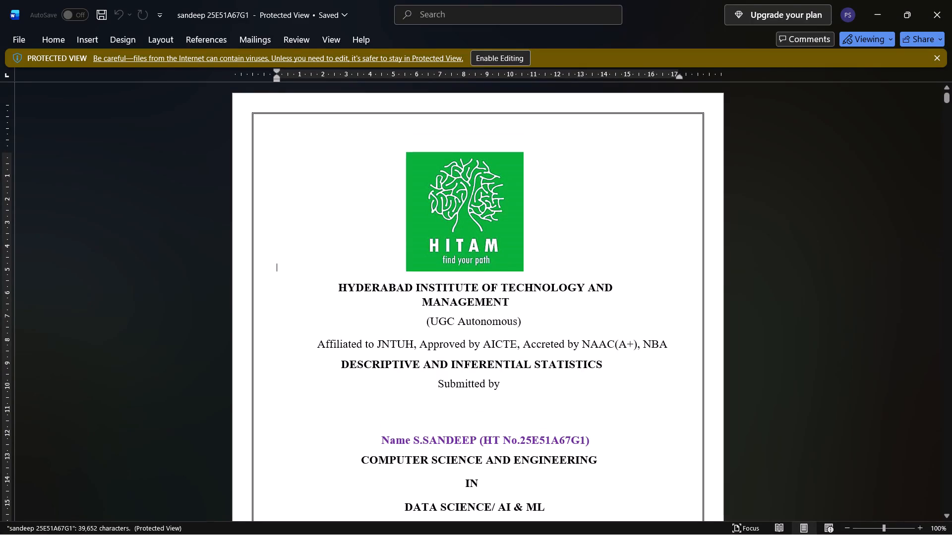
Take the report document out of Protected View by enabling editing.
scroll(461, 361, down, 2)
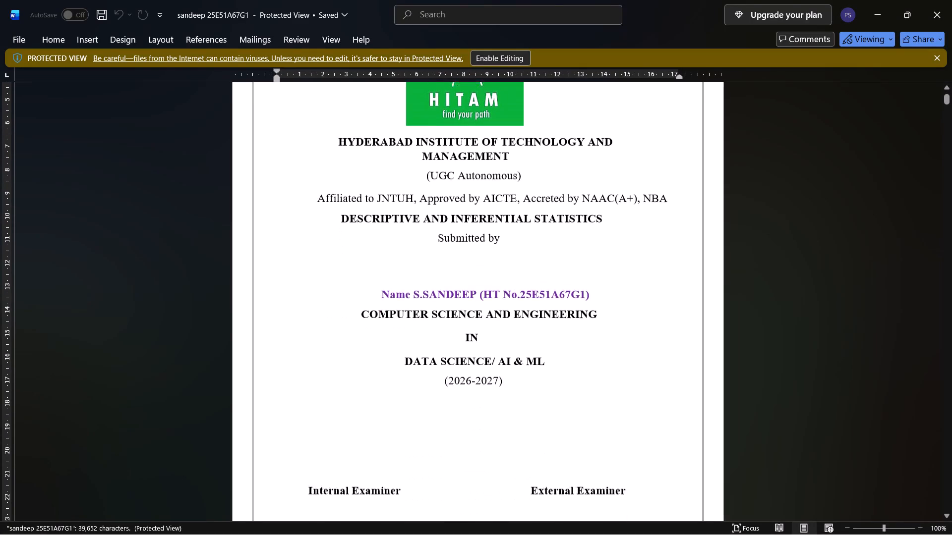
click(478, 271)
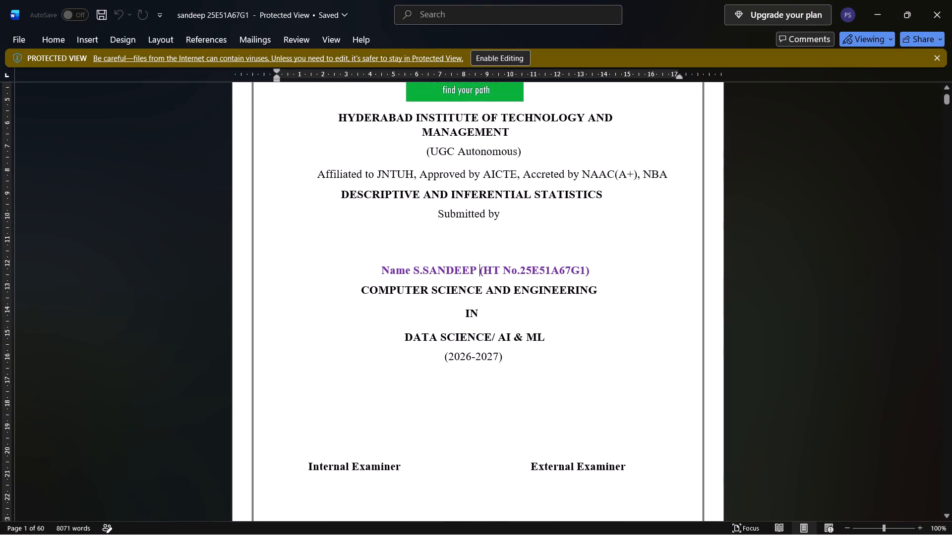
scroll(478, 271, down, 5)
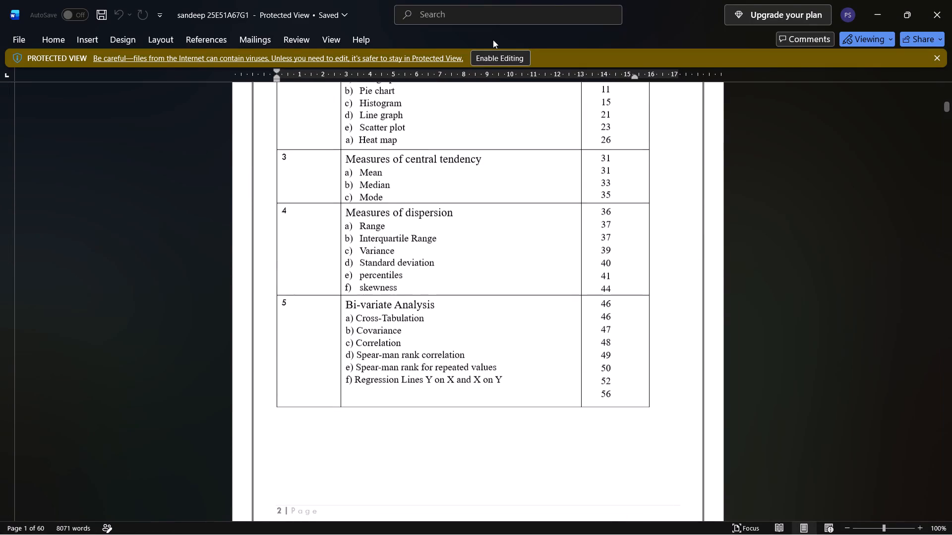
click(490, 59)
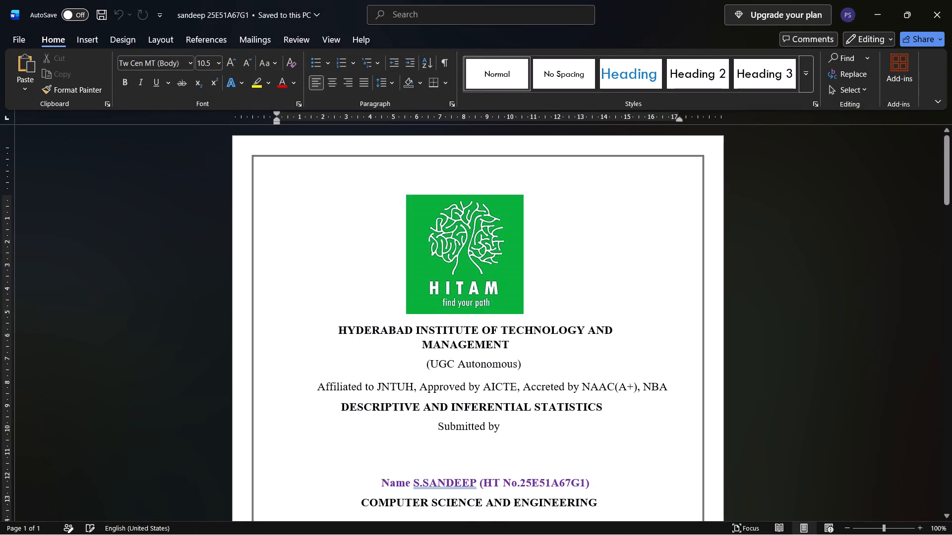
Look through the report's pages, including the table of contents, frequency tables, charts and line graph procedure.
scroll(482, 246, down, 13)
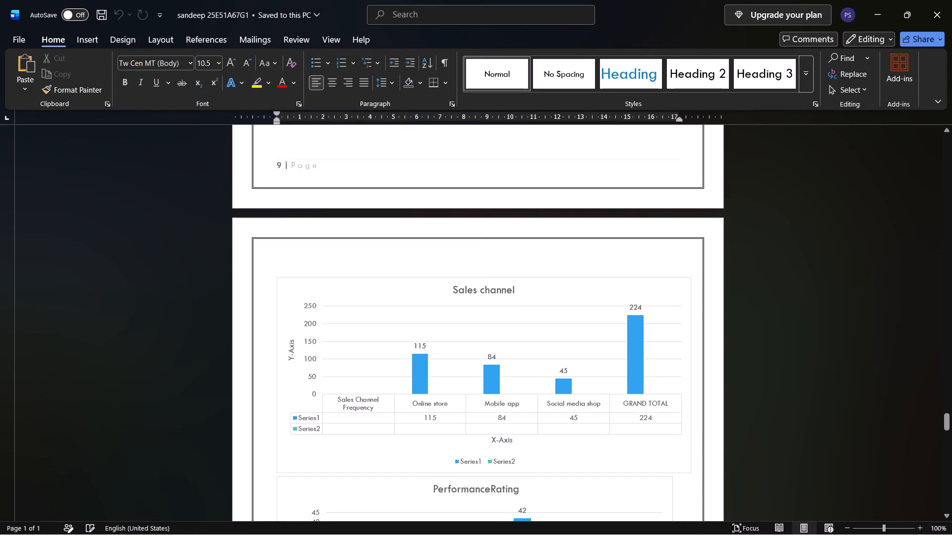
scroll(482, 246, down, 20)
scroll(482, 246, down, 20)
scroll(482, 246, down, 19)
scroll(482, 246, down, 6)
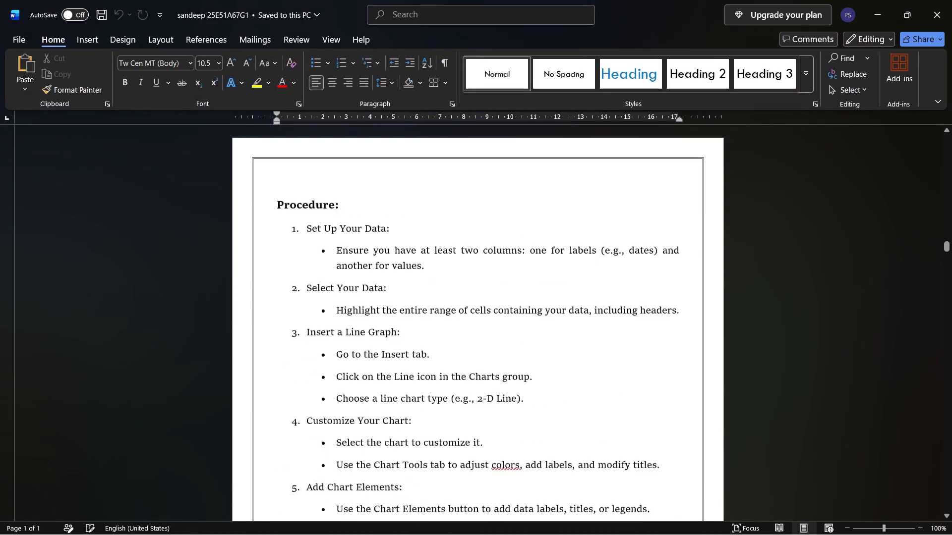
scroll(482, 246, up, 6)
scroll(482, 246, up, 20)
scroll(482, 246, up, 13)
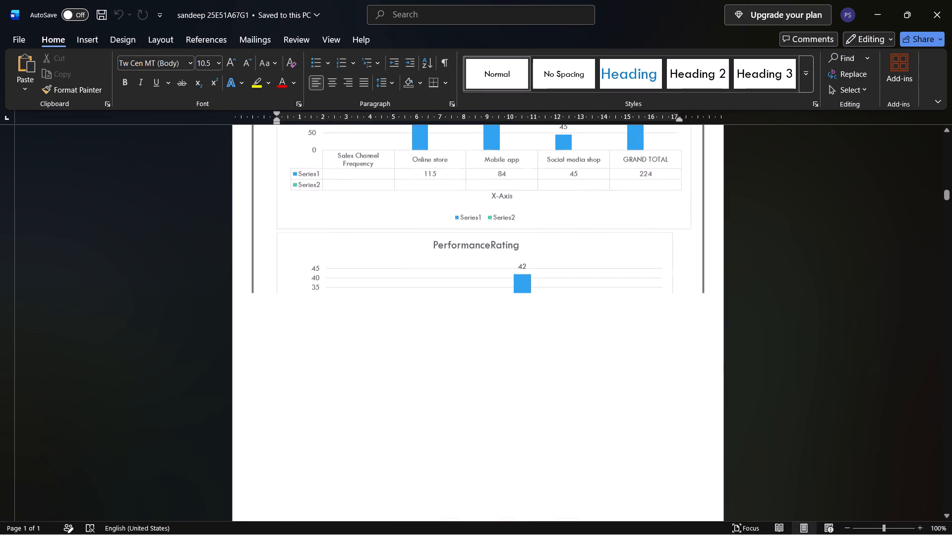
scroll(482, 246, up, 20)
scroll(482, 246, up, 6)
scroll(482, 246, down, 7)
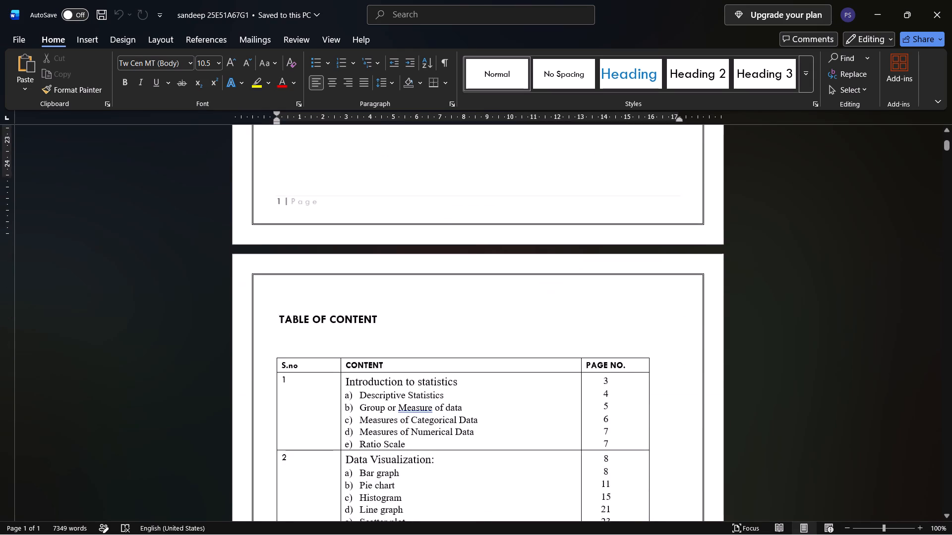
scroll(482, 246, down, 9)
scroll(482, 246, up, 1)
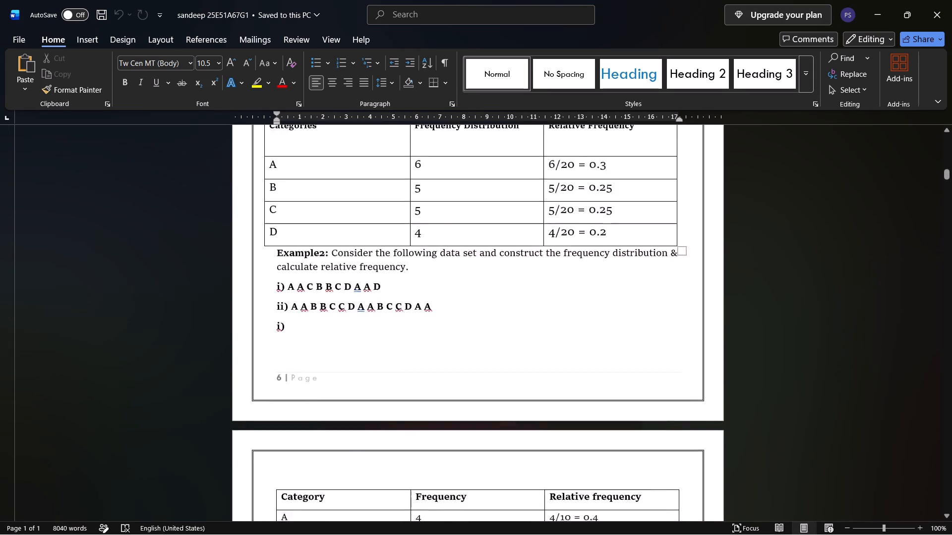
scroll(482, 246, up, 6)
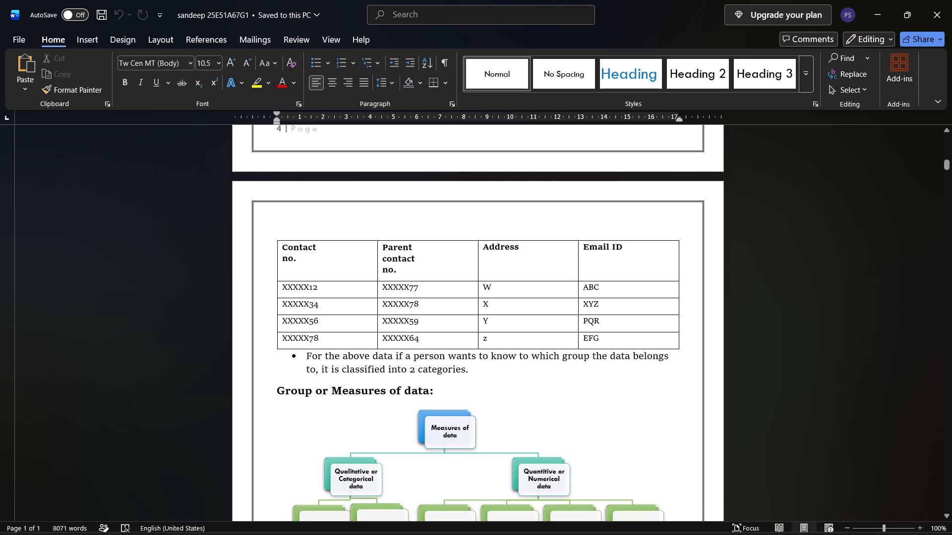
Adjust the document zoom, trying the two-page view at 80% and 90%, and settle on 98%.
click(846, 526)
click(846, 526)
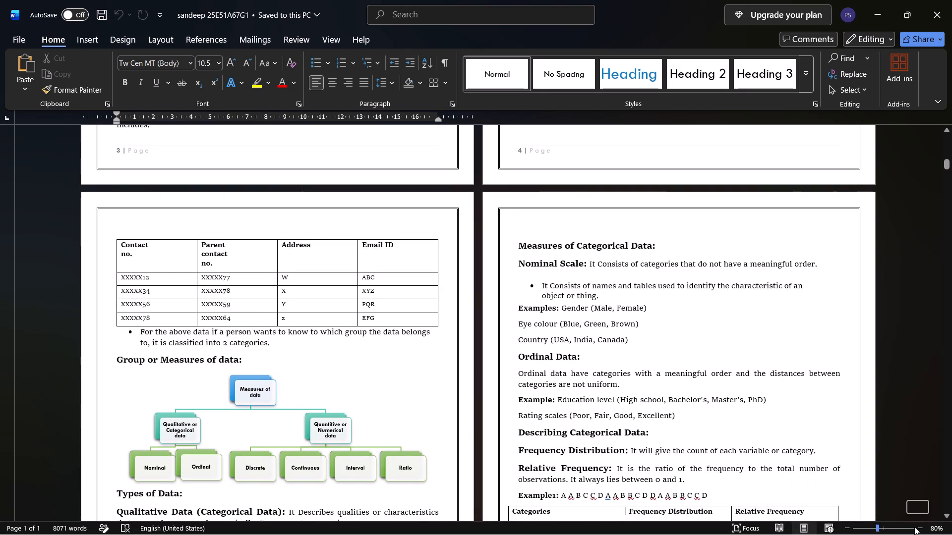
click(915, 527)
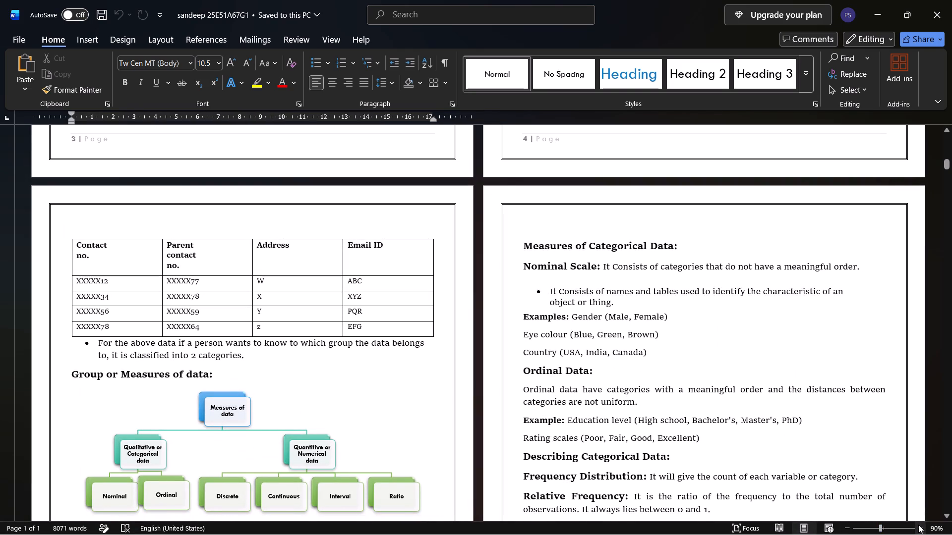
click(918, 525)
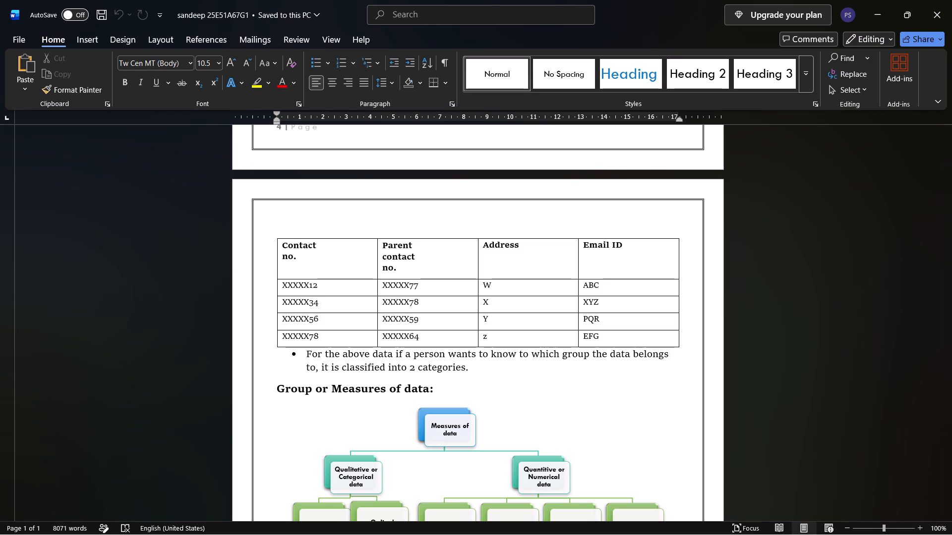
ctrl+scroll(617, 387, down, 2)
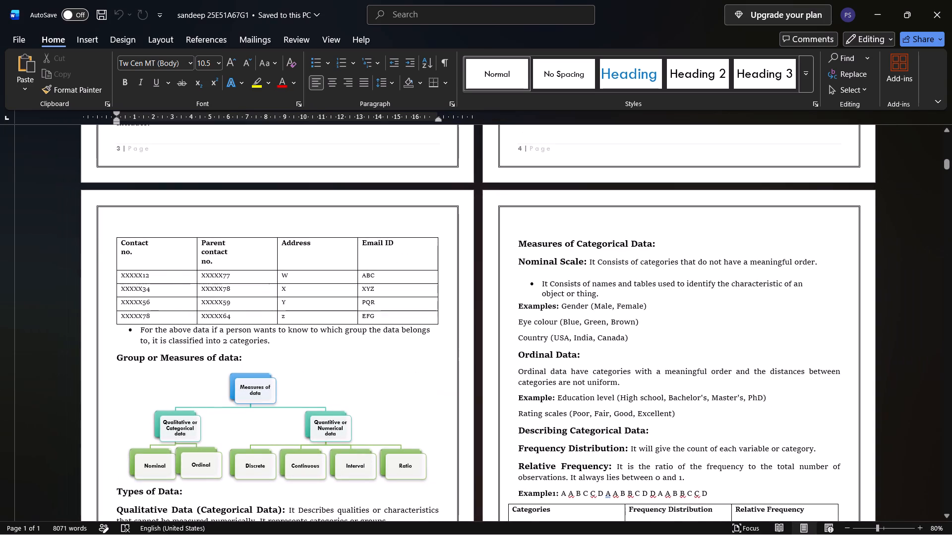
ctrl+scroll(617, 387, up, 1)
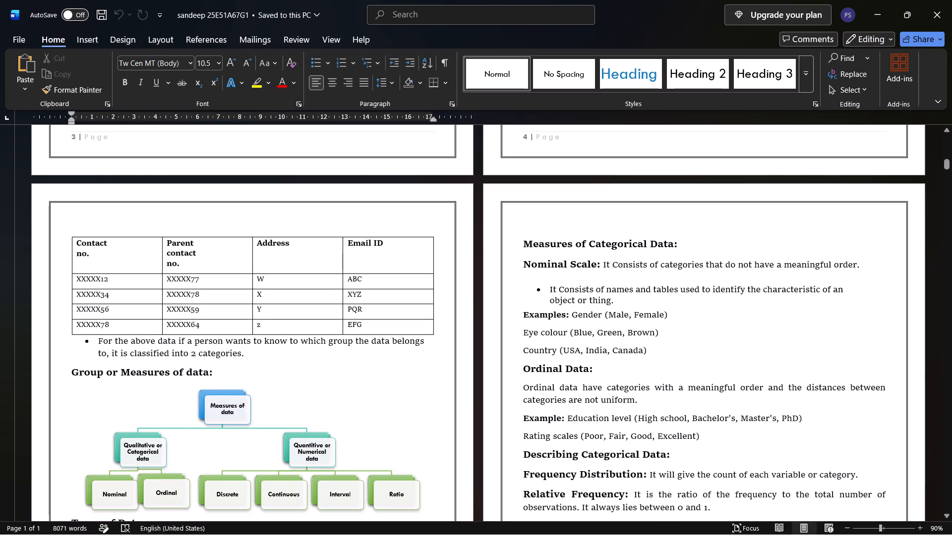
click(882, 528)
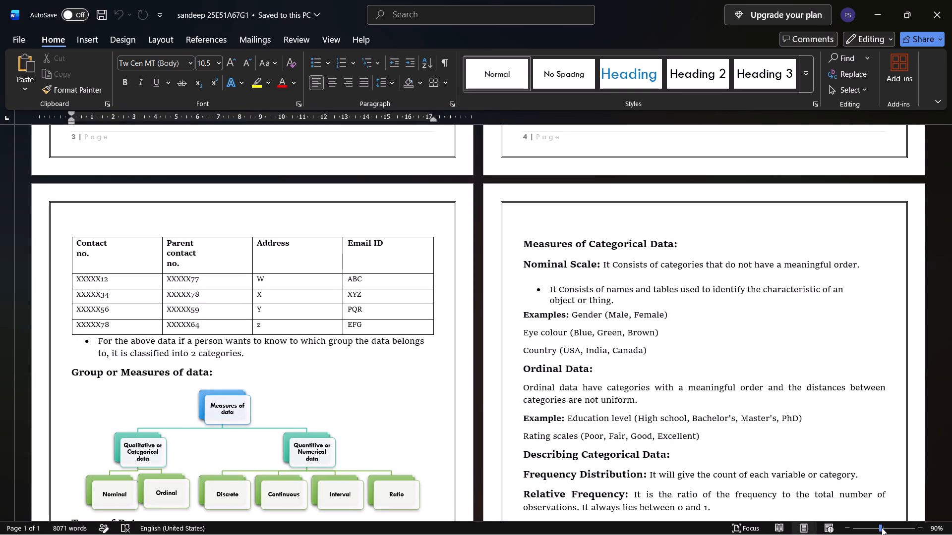
click(883, 527)
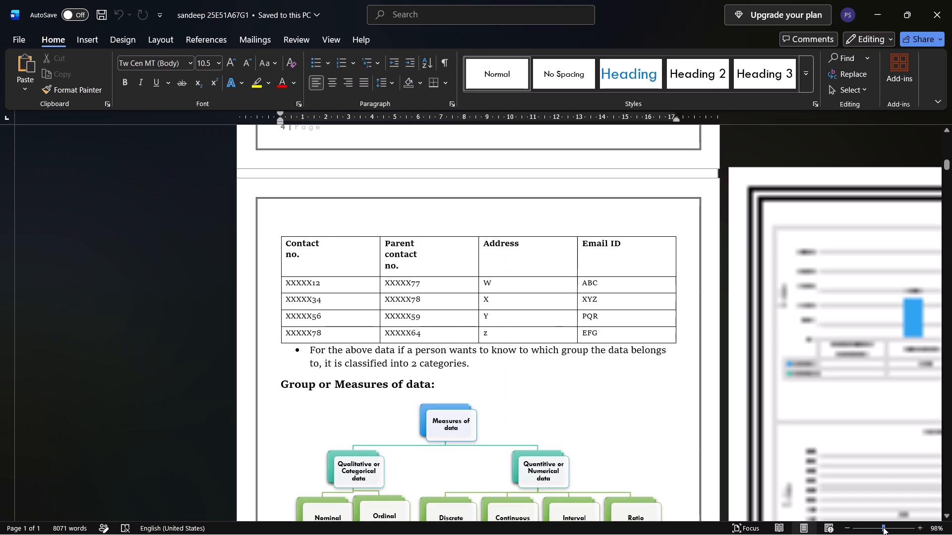
Examine the early pages of the report, from the table of contents through descriptive and inferential statistics to the types of data.
scroll(376, 404, up, 4)
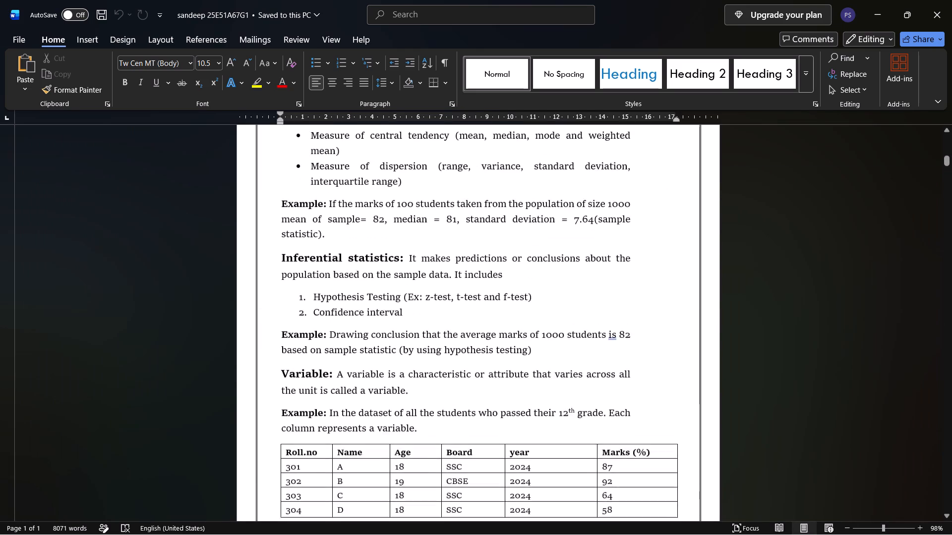
scroll(376, 404, up, 7)
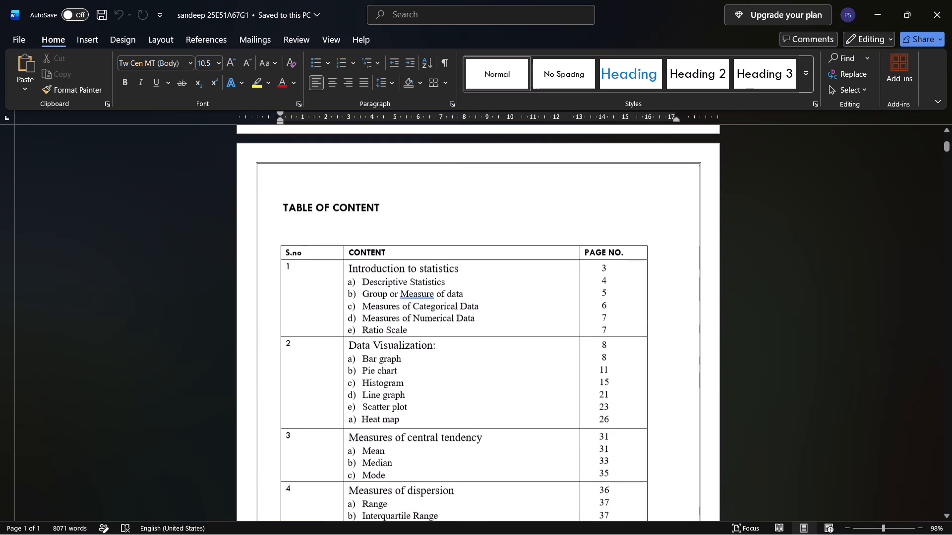
scroll(376, 404, down, 11)
scroll(376, 404, up, 1)
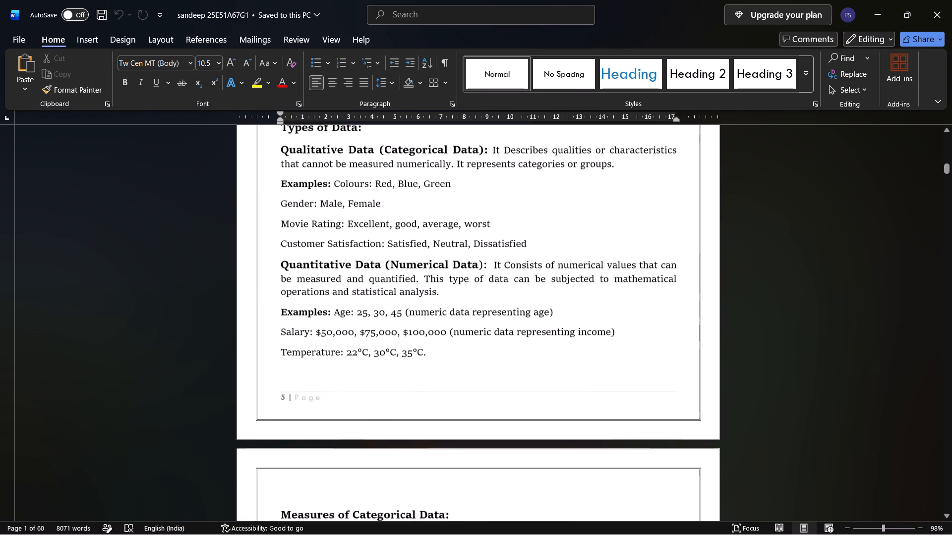
scroll(376, 404, up, 1)
scroll(376, 404, down, 4)
scroll(376, 404, up, 1)
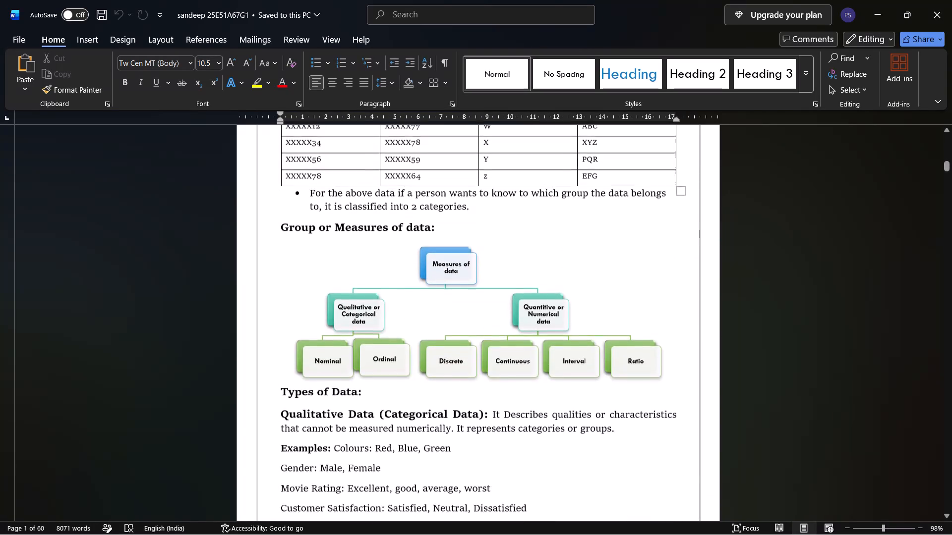
scroll(376, 404, up, 3)
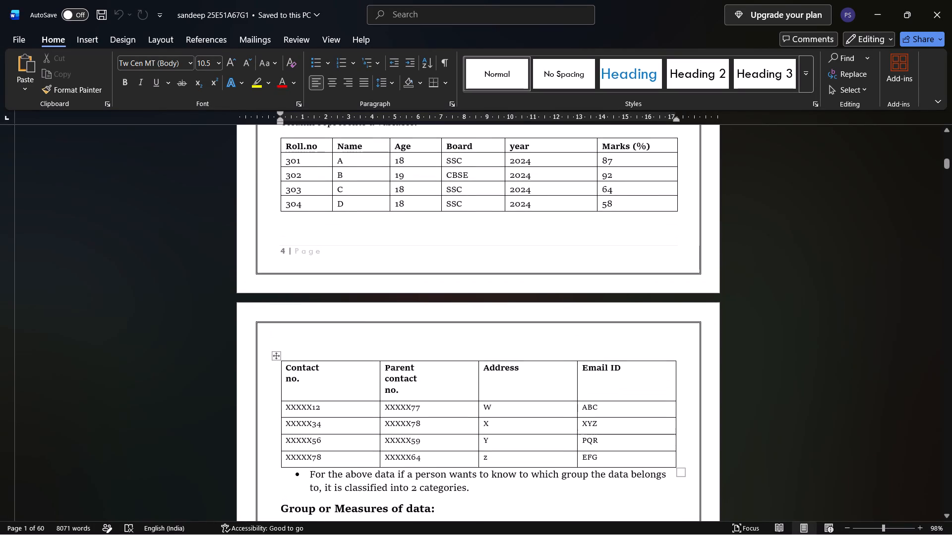
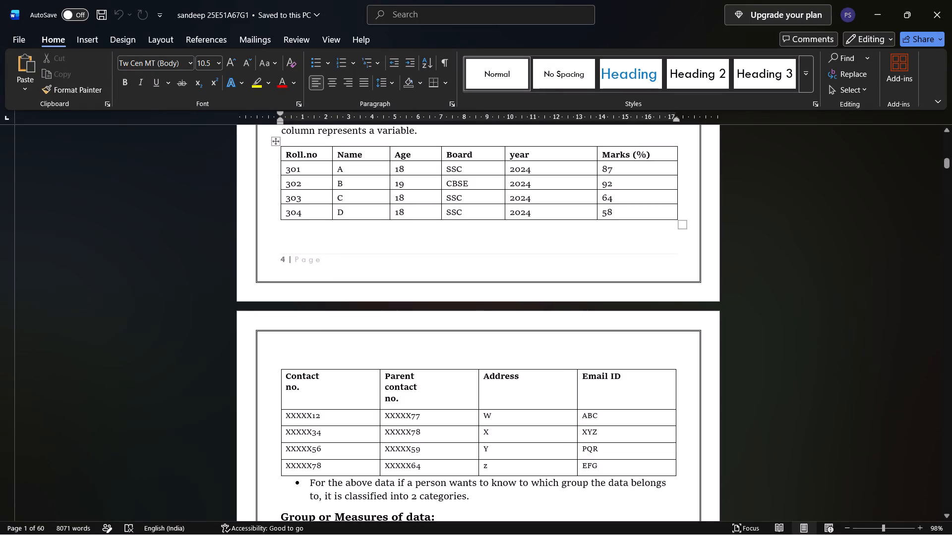
Replace the four roll numbers in the student data table on page 4 with 501, 502, 503 and 504.
click(308, 170)
key(BackSpace)
key(BackSpace)
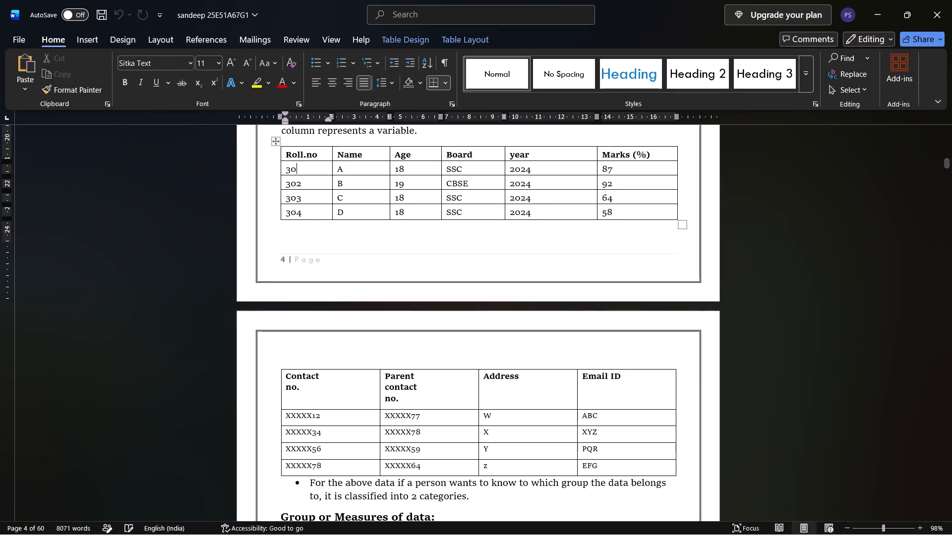
key(BackSpace)
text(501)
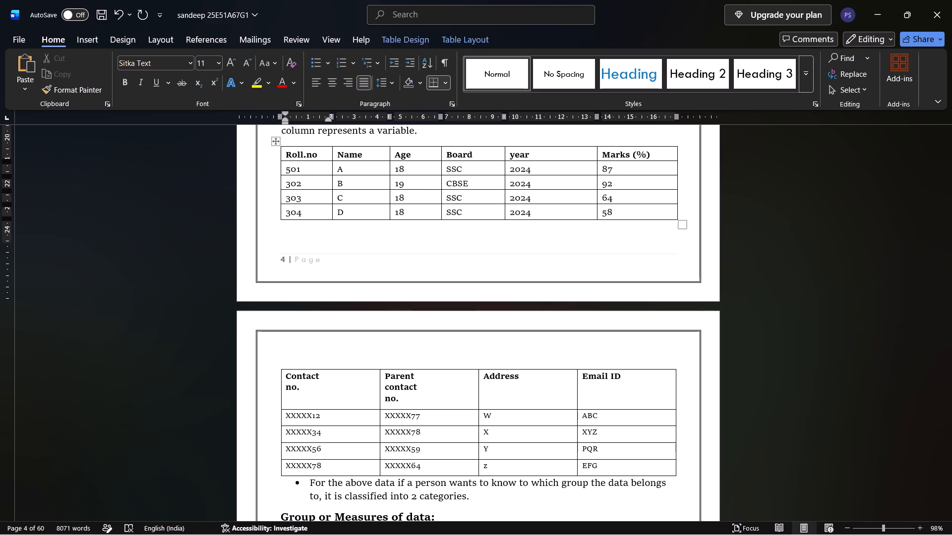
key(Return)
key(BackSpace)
drag(303, 184, 287, 183)
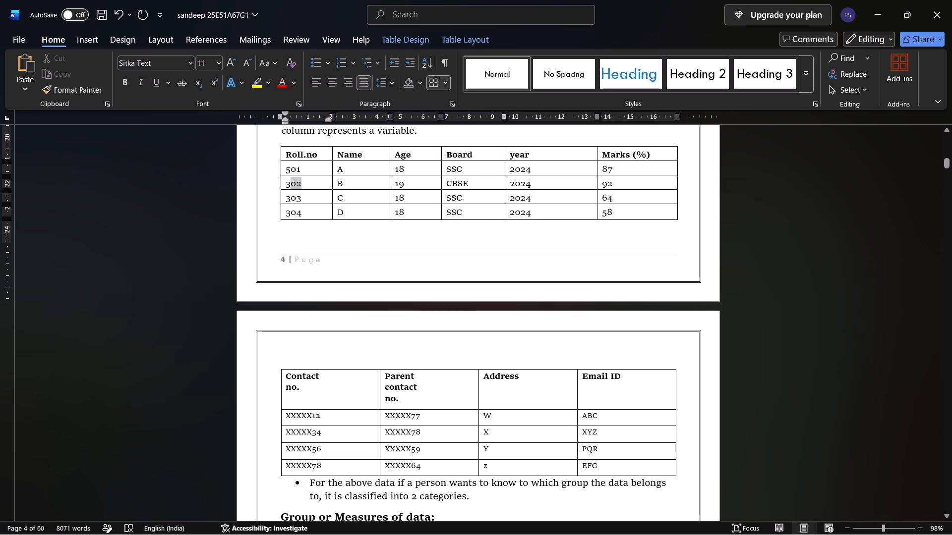
drag(287, 183, 281, 184)
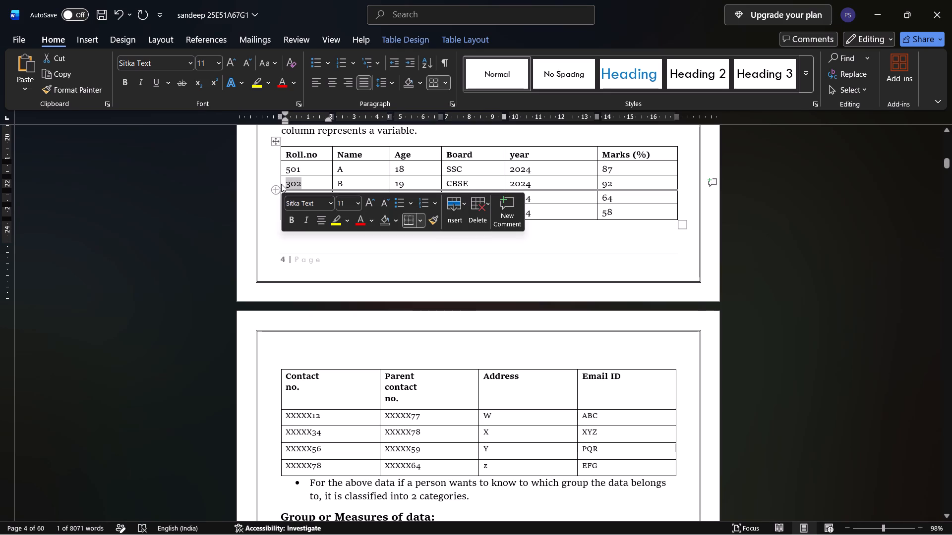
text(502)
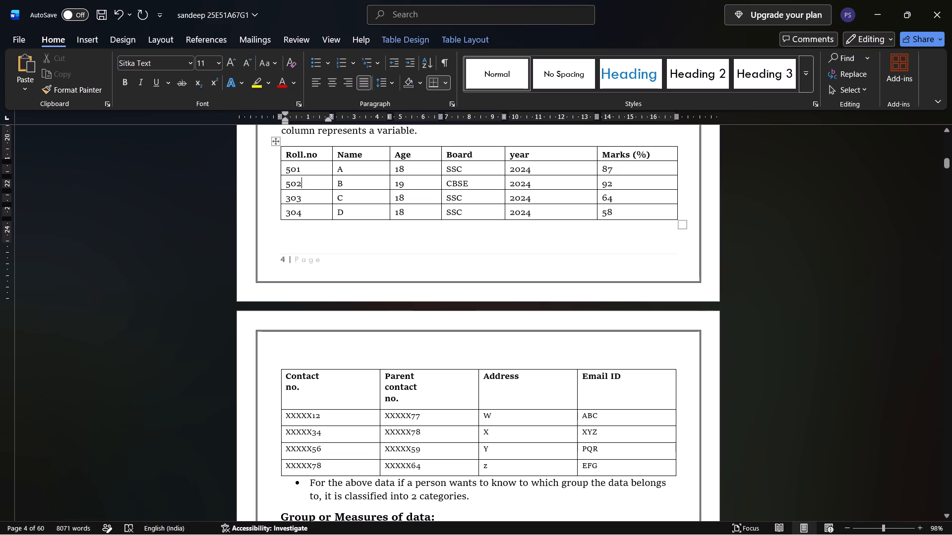
drag(301, 196, 286, 195)
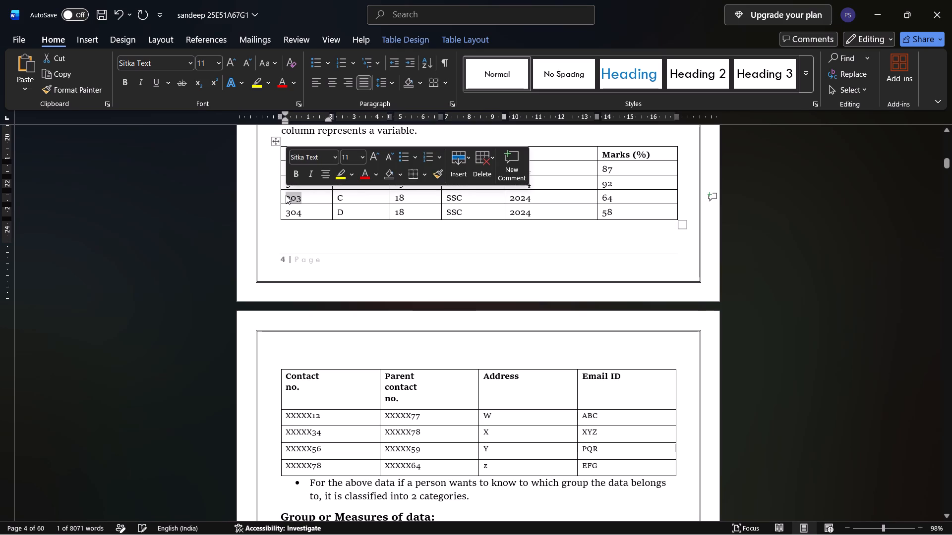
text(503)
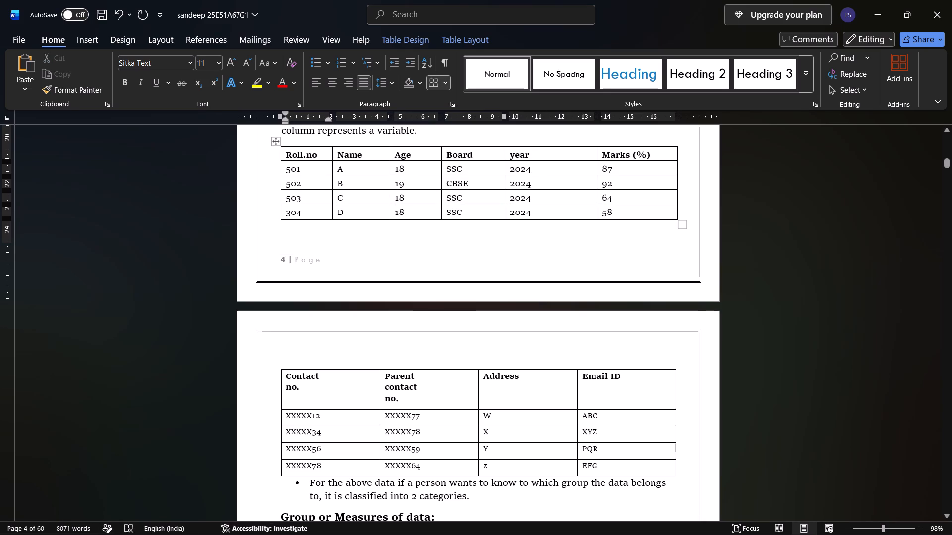
click(291, 212)
key(BackSpace)
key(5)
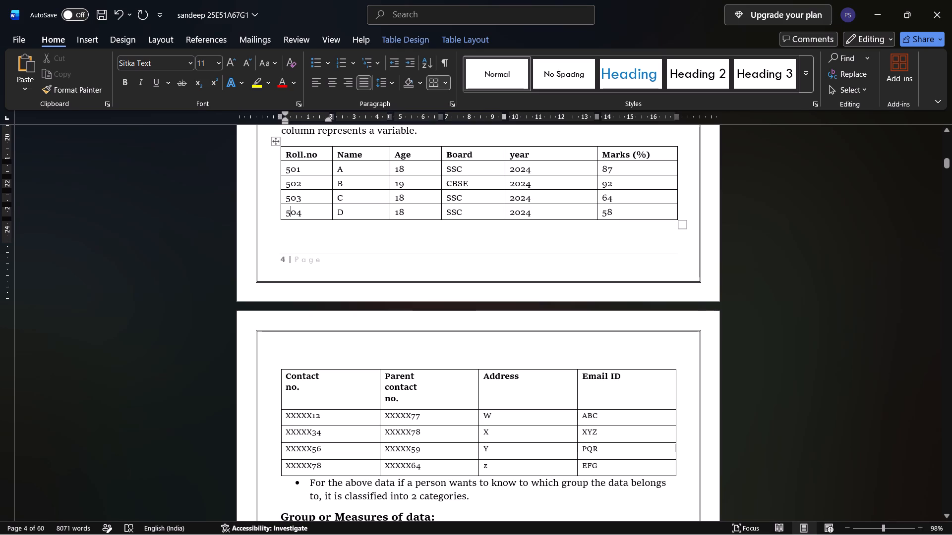
Replace the single-letter placeholder in the Name cell of row 501 with a full name, first name Liam.
drag(351, 172, 338, 171)
drag(338, 171, 337, 171)
key(BackSpace)
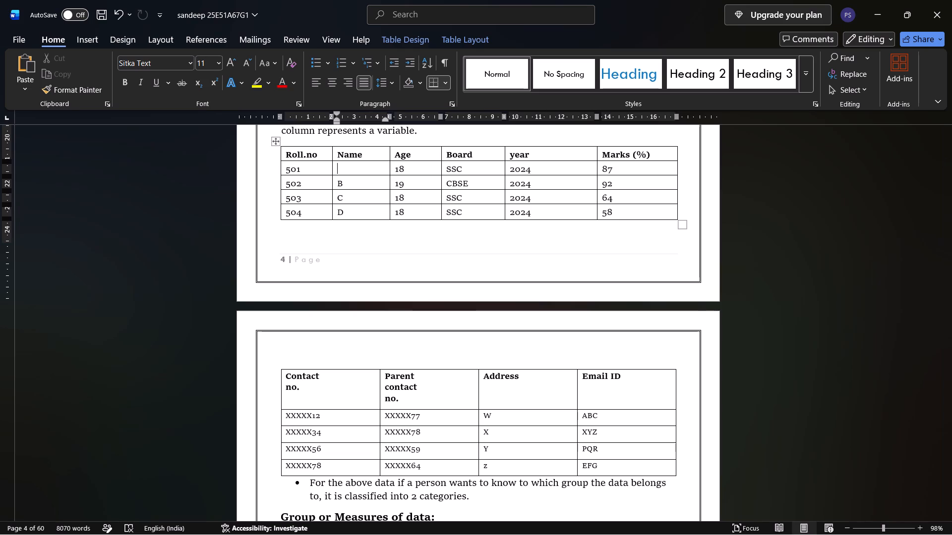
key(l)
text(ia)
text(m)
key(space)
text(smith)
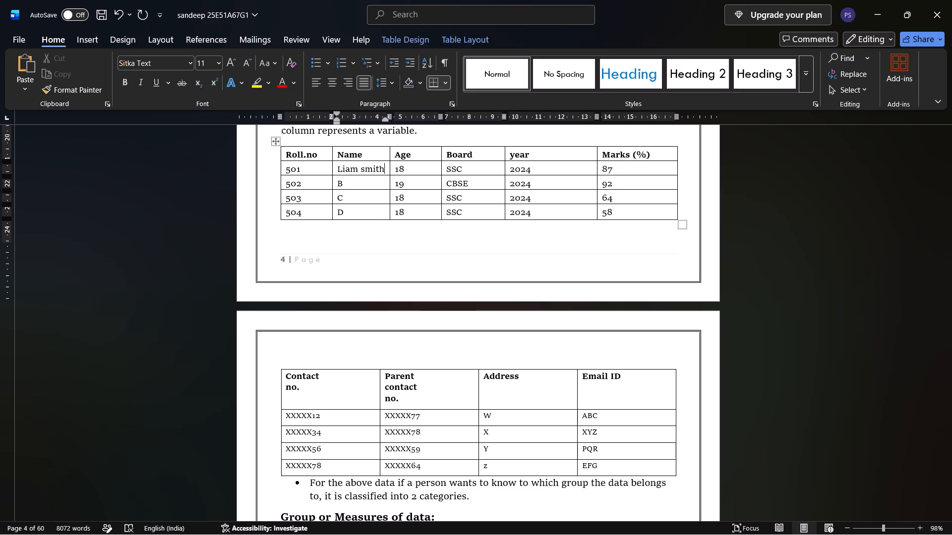
Replace the single-letter placeholder in the Name cell of row 502 with a full name, first name Olivia.
click(355, 182)
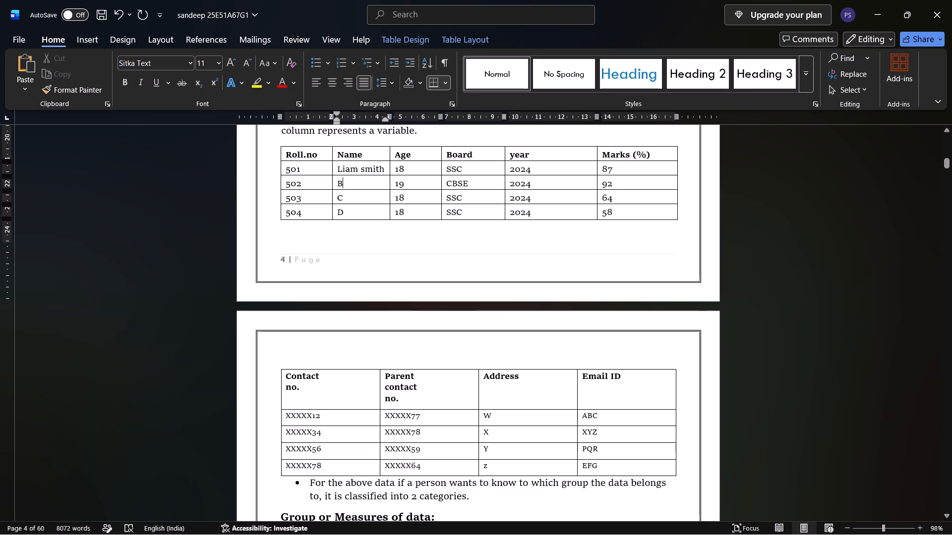
key(BackSpace)
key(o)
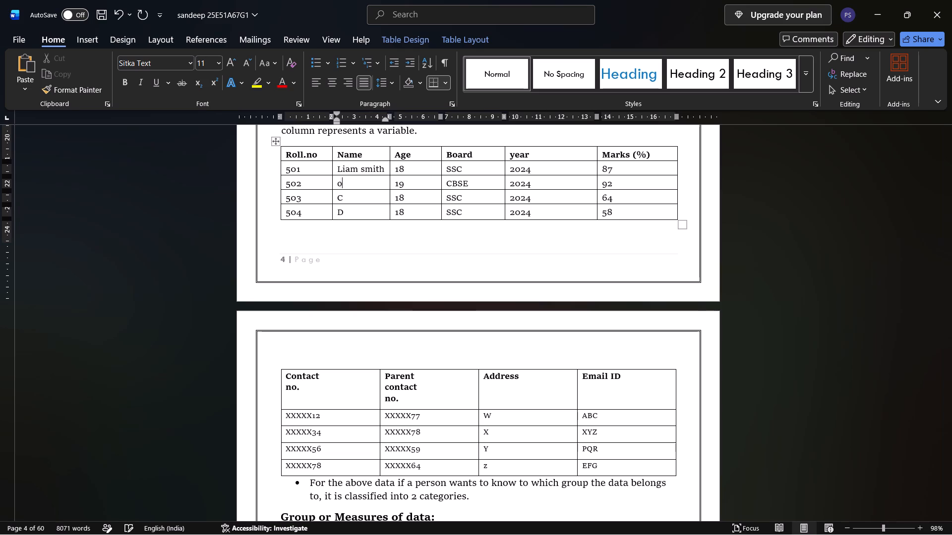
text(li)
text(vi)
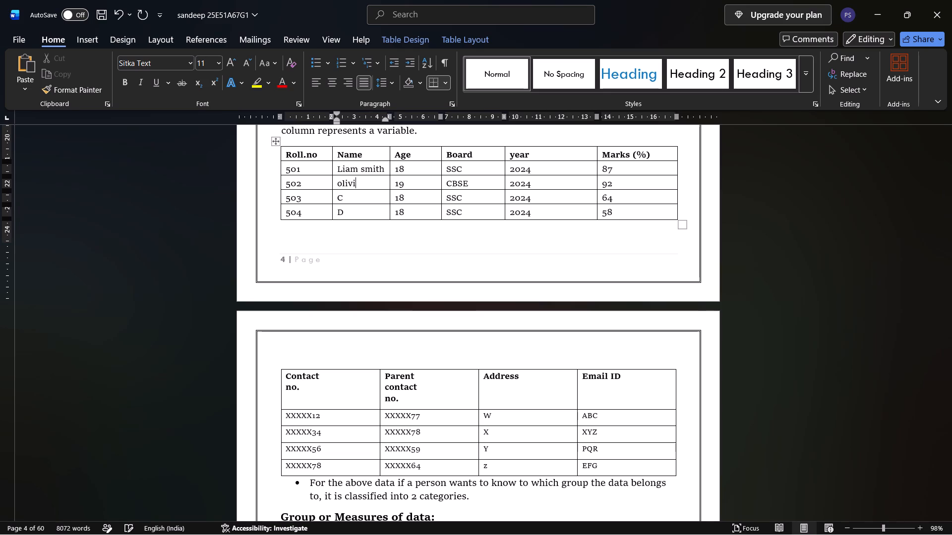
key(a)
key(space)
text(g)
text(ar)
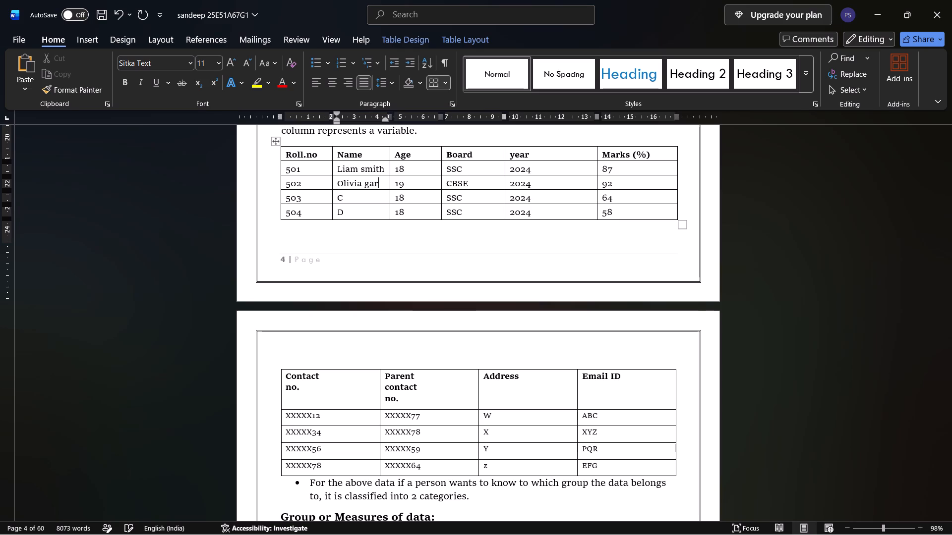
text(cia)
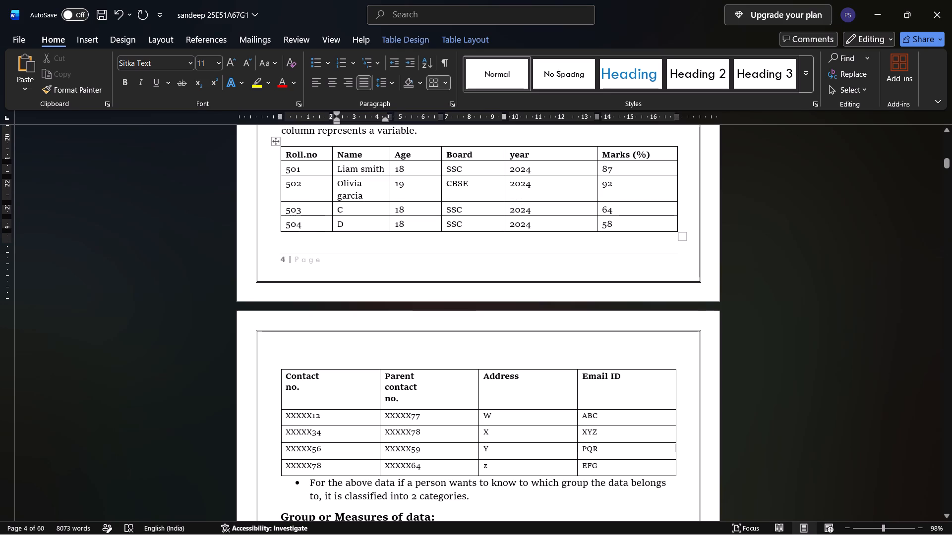
Replace the single-letter placeholder in the Name cell of row 503 with a full name, first name Aiden.
click(347, 203)
drag(346, 208, 333, 208)
key(BackSpace)
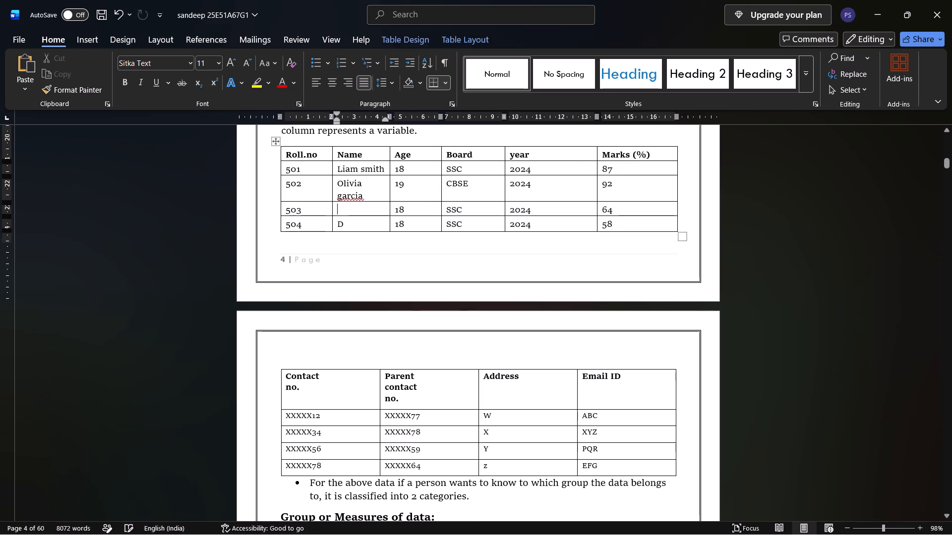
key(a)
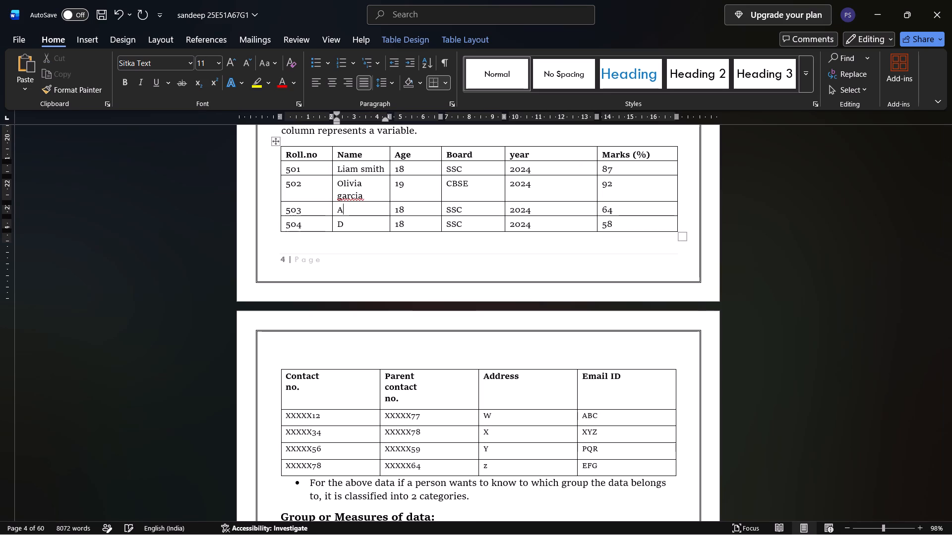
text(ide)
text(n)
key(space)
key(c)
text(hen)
Replace the single-letter placeholder in the Name cell of row 504 with a full name, first name Sophia.
click(348, 223)
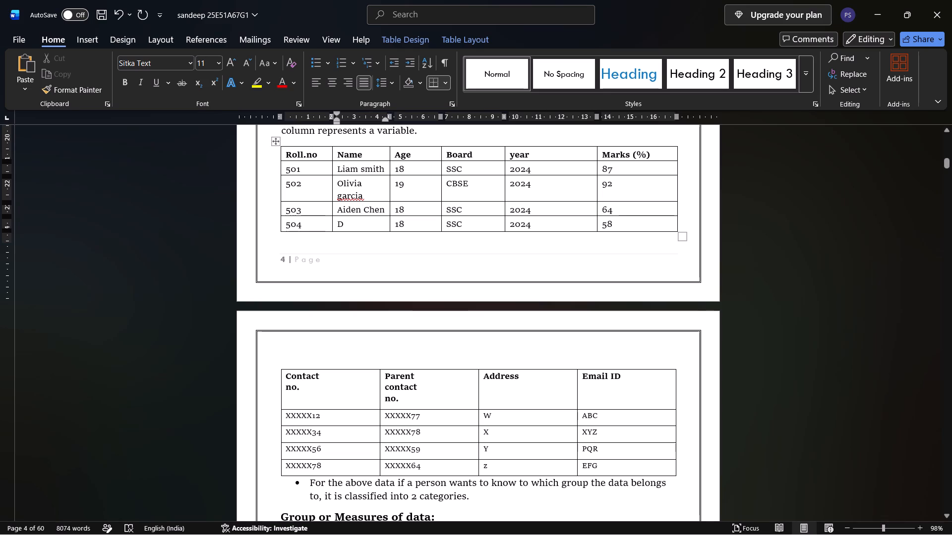
key(BackSpace)
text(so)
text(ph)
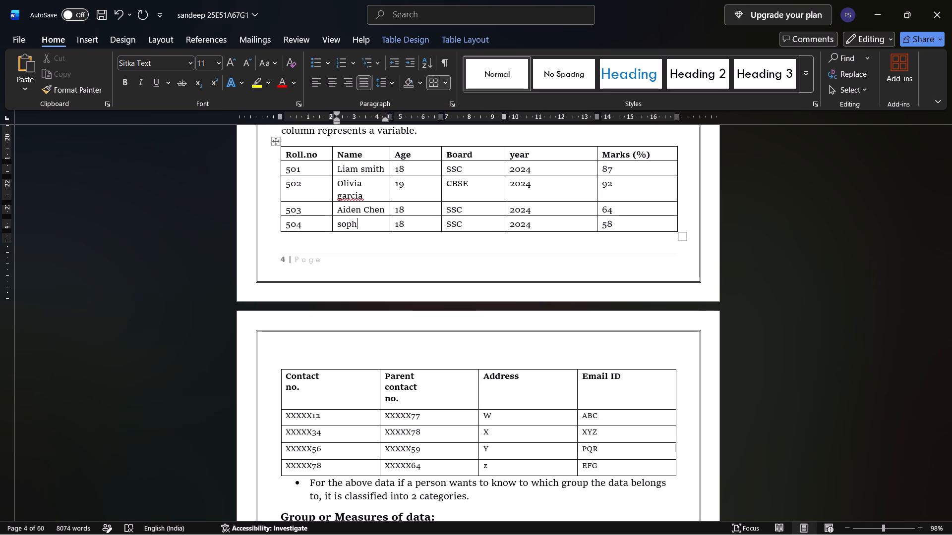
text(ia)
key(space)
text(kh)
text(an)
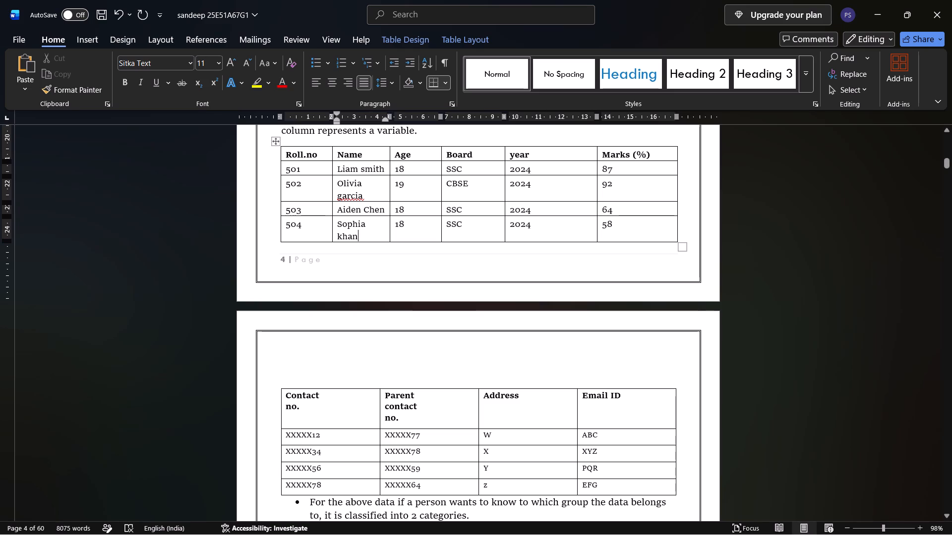
Set the age in row 502 of the student table to 18.
click(402, 187)
key(BackSpace)
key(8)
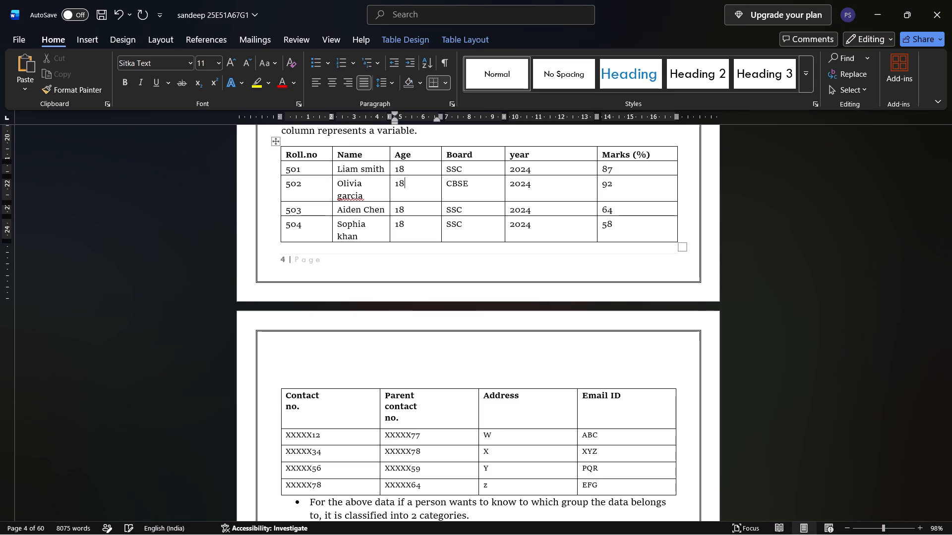
Set the age in row 503 of the student table to 19.
click(403, 212)
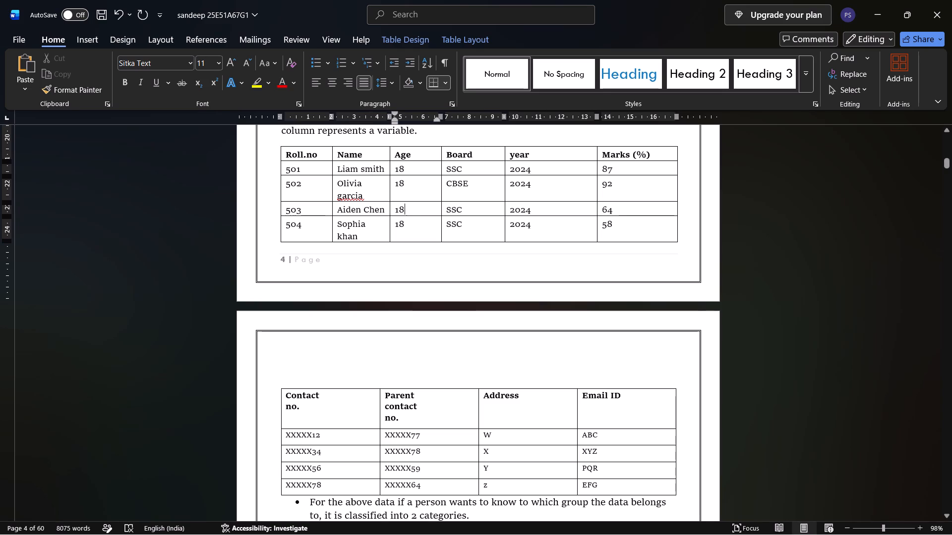
key(BackSpace)
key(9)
Replace the Board entry in row 501 of the student table with ibdp.
drag(464, 169, 443, 169)
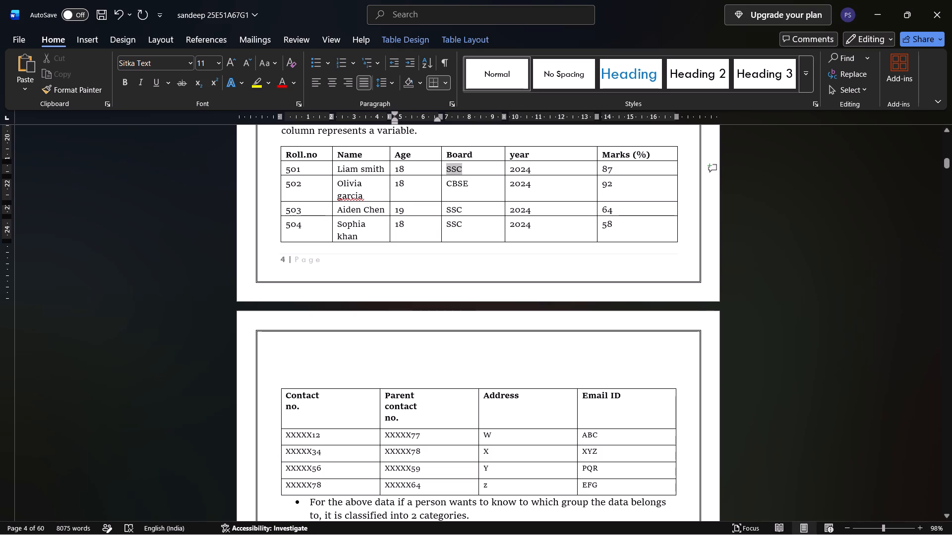
drag(443, 169, 443, 168)
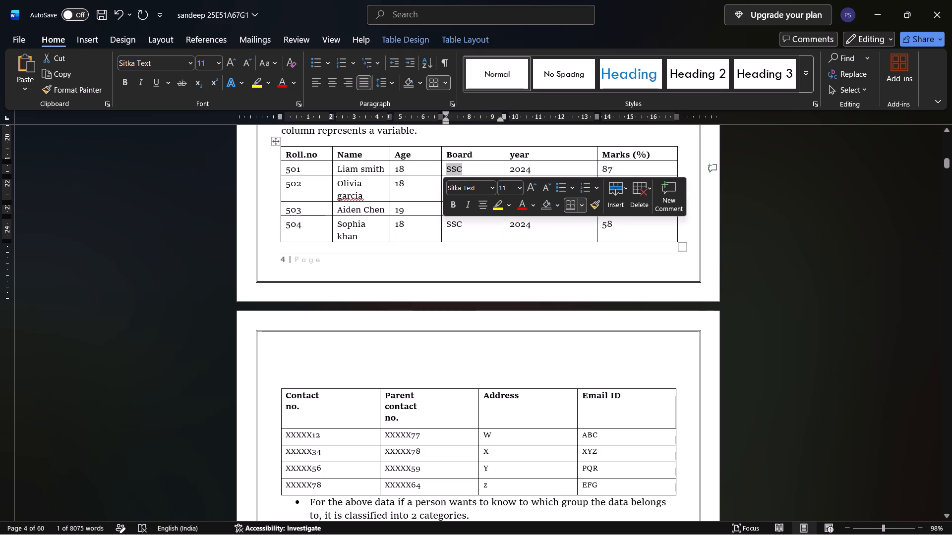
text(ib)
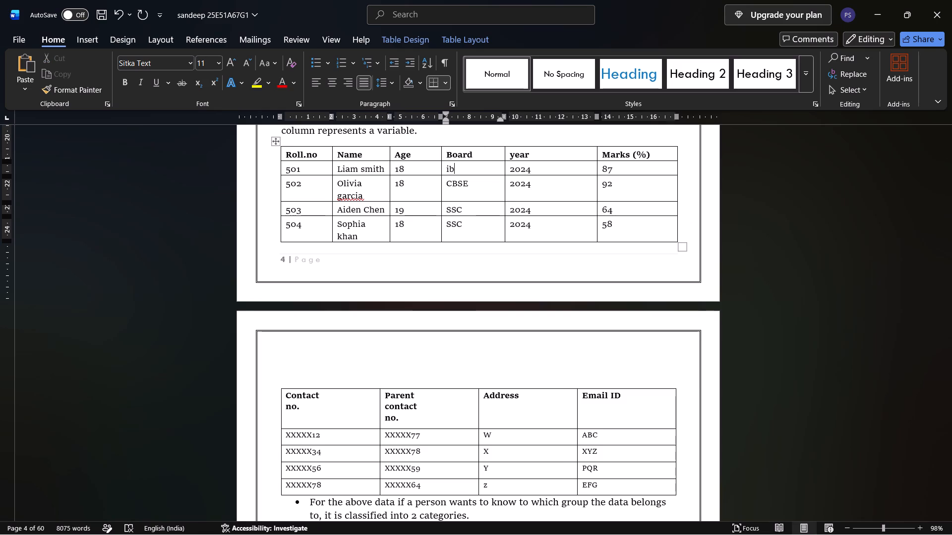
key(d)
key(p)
Replace the Board entry in row 502 of the student table with A-levels.
drag(468, 183, 438, 183)
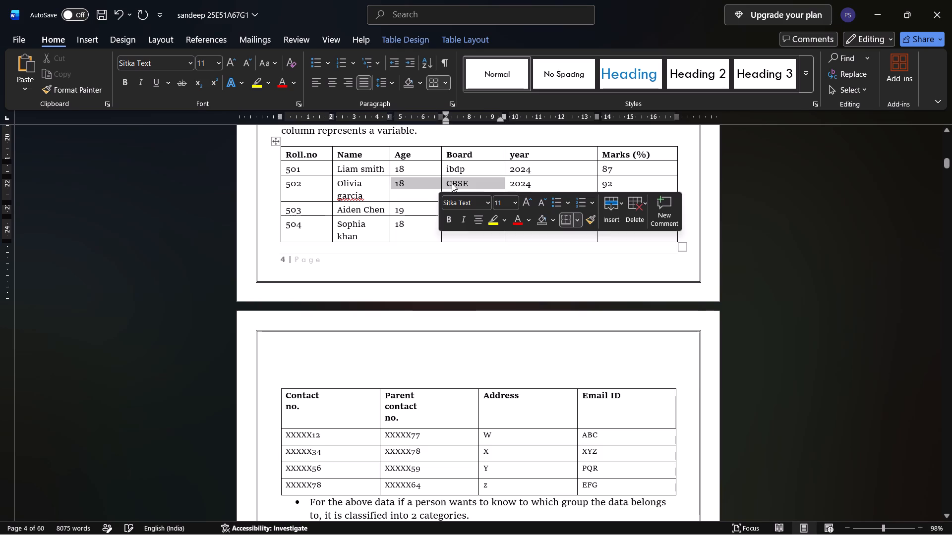
click(452, 183)
drag(468, 183, 447, 184)
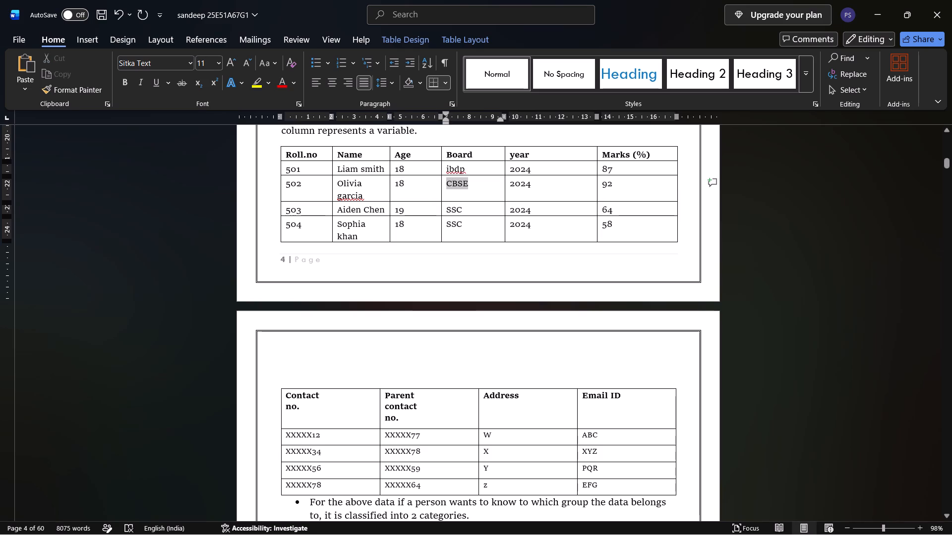
drag(447, 184, 446, 184)
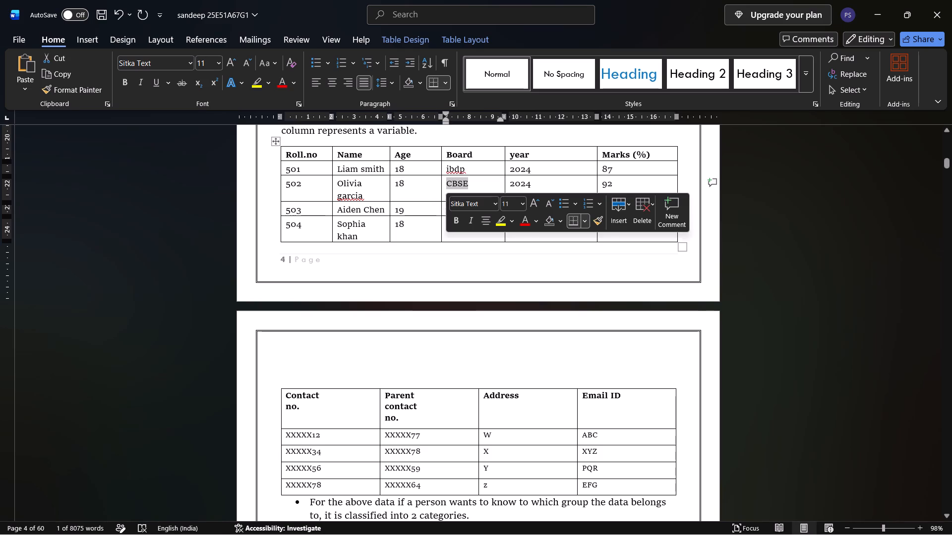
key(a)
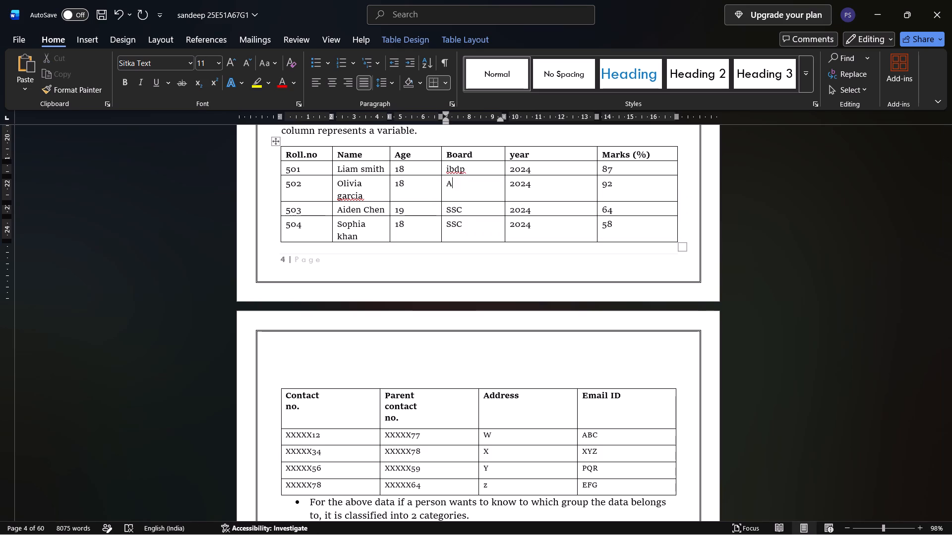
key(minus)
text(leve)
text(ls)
Replace the Board entry in row 503 of the student table with icse.
drag(466, 210, 465, 210)
drag(465, 210, 448, 209)
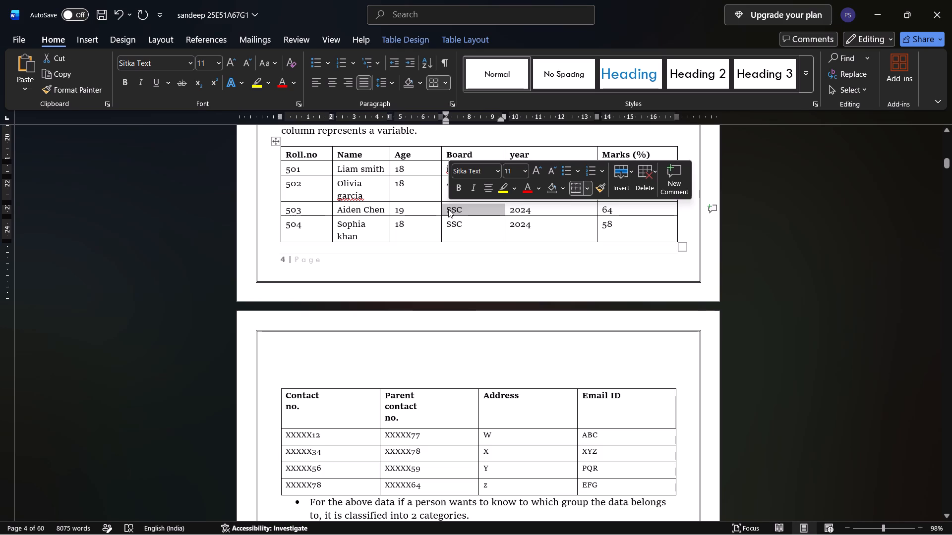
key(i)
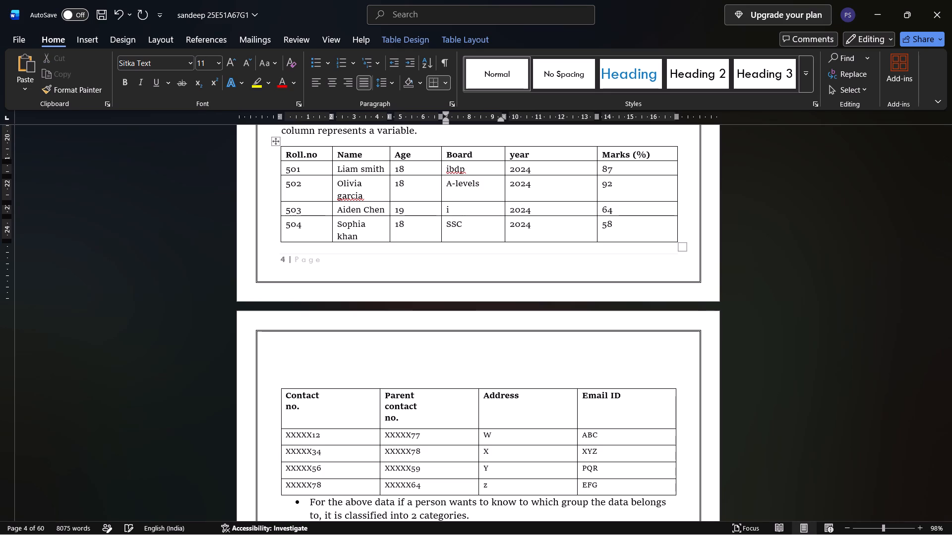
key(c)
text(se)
Replace the Board entry in row 504 of the student table with igcse.
drag(464, 228, 447, 221)
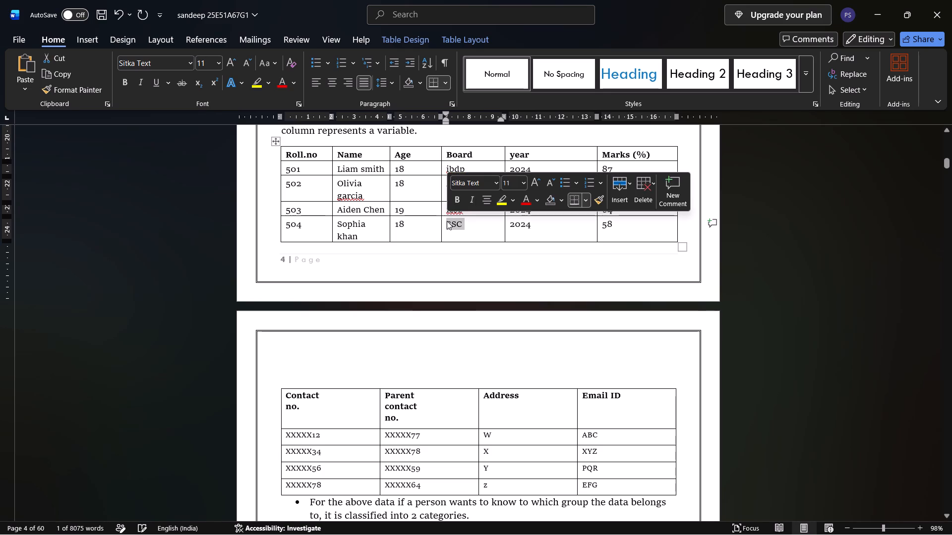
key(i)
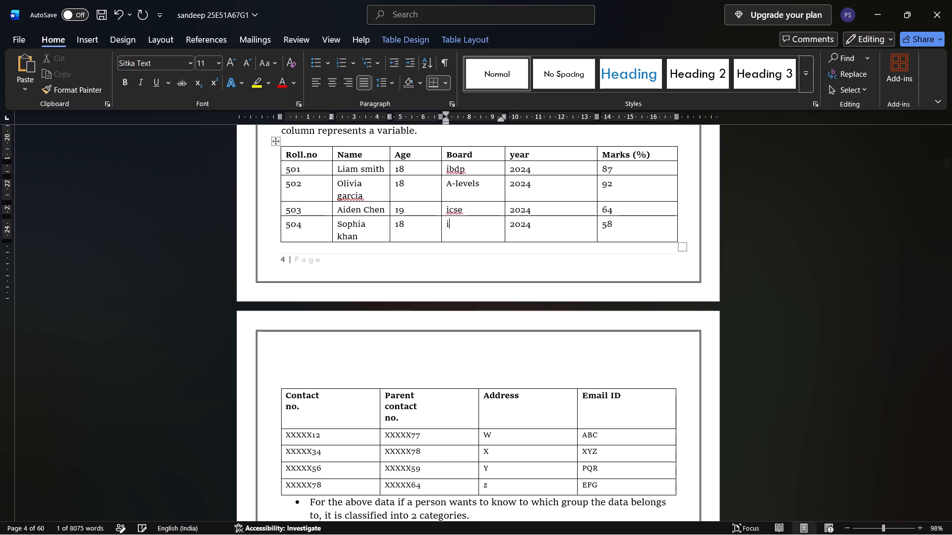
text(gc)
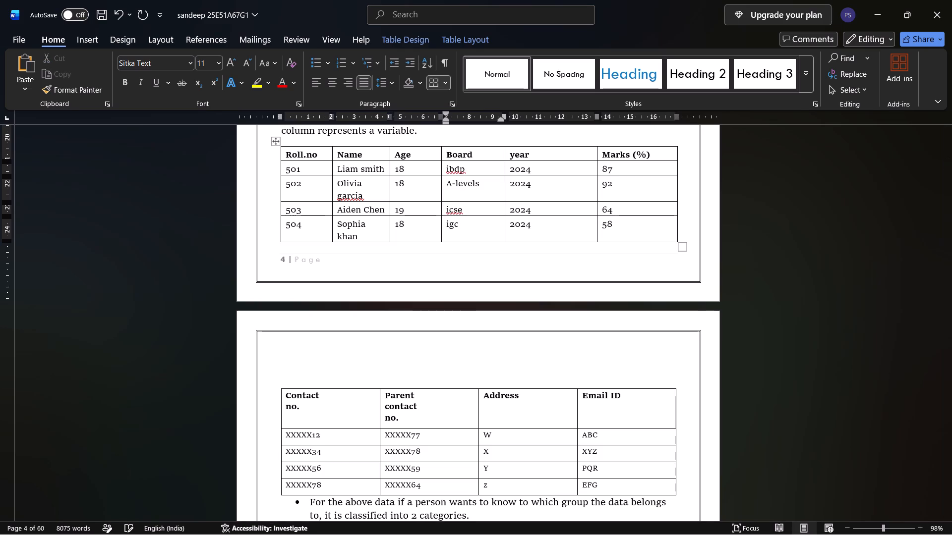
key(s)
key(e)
Set the year to 2025 in rows 501, 502 and 504 of the student table.
drag(533, 169, 531, 169)
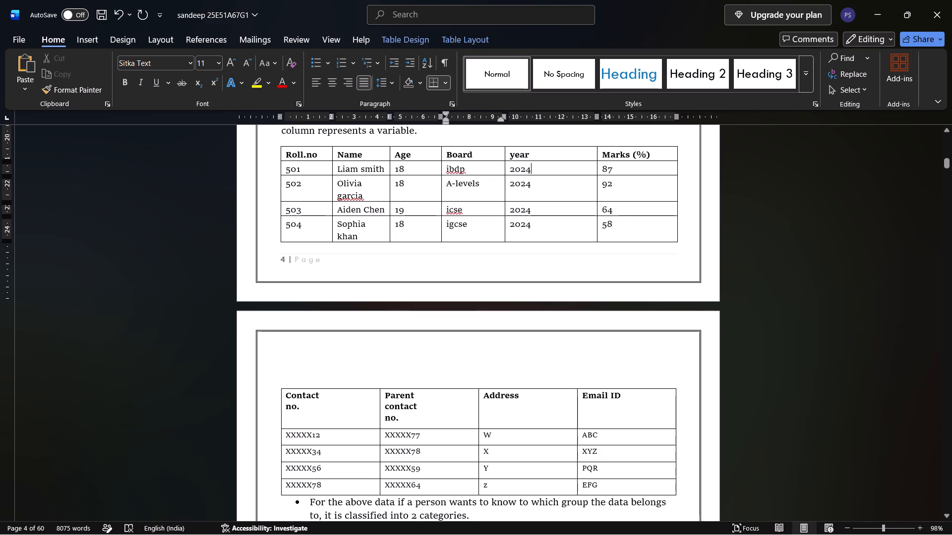
drag(531, 169, 526, 167)
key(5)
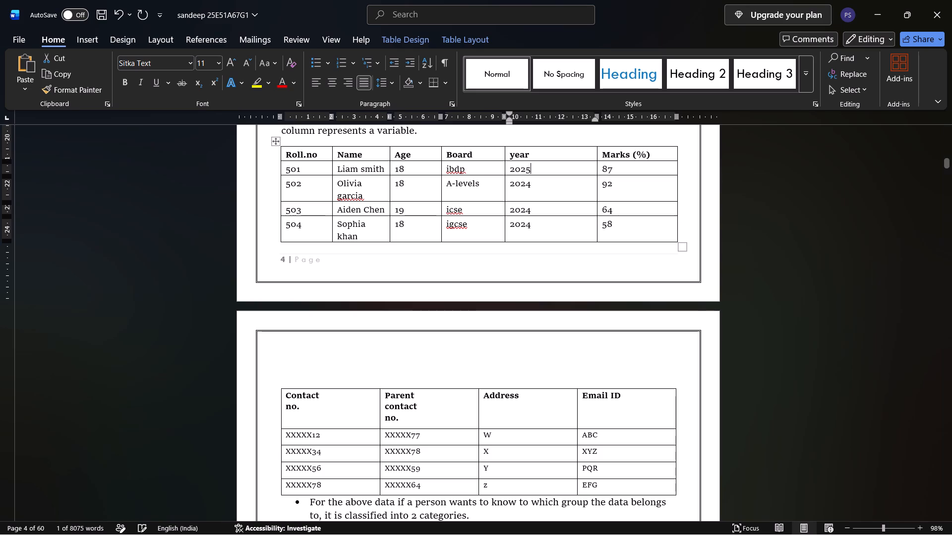
drag(530, 184, 525, 184)
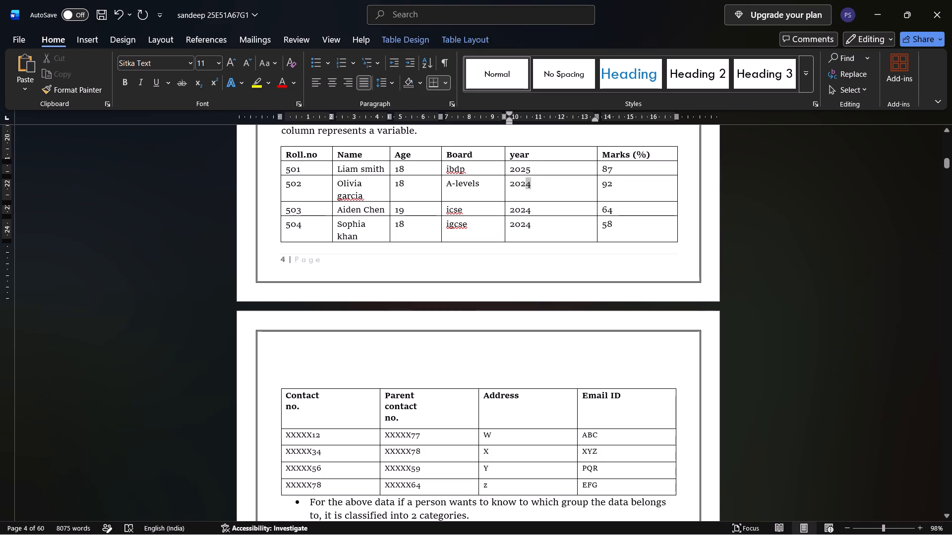
drag(525, 184, 524, 184)
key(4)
key(BackSpace)
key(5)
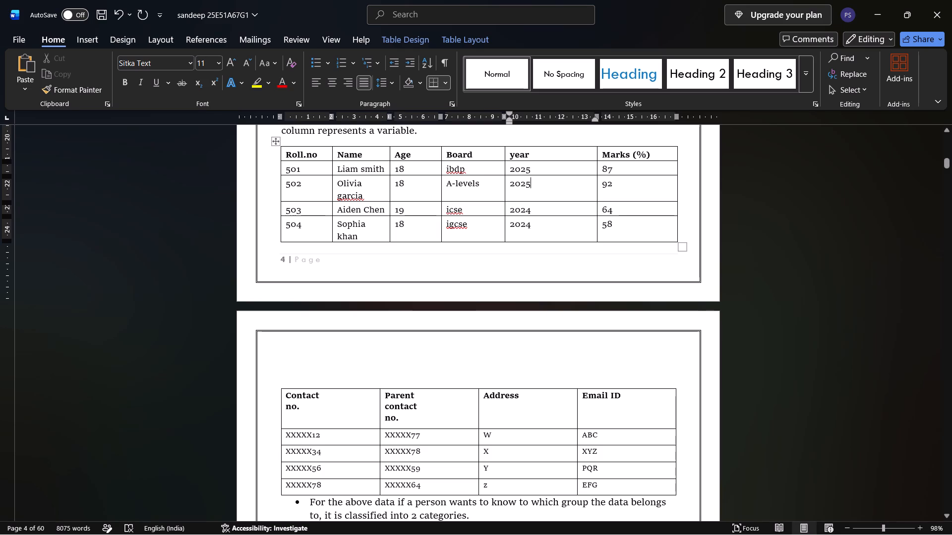
click(530, 226)
key(BackSpace)
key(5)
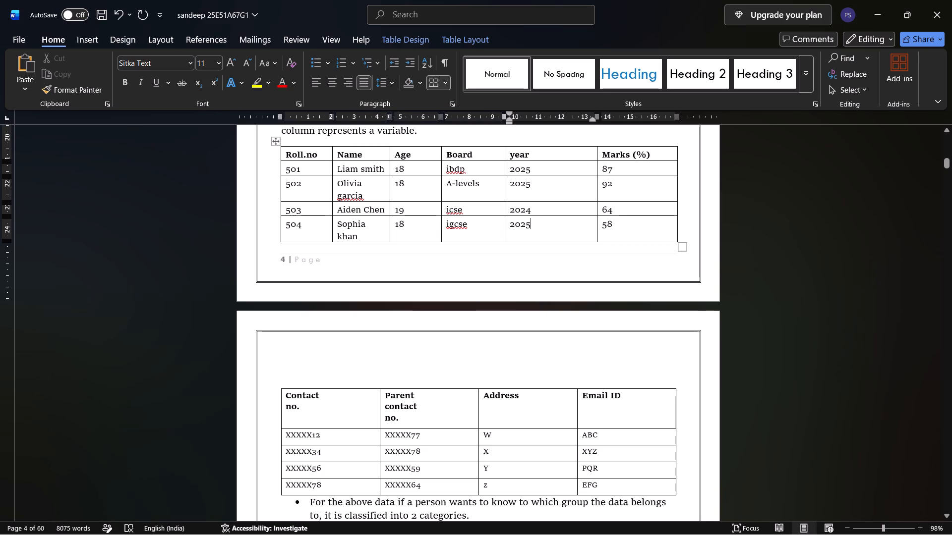
Set the Marks (%) value in row 501 of the student table to 94.
drag(616, 172, 596, 171)
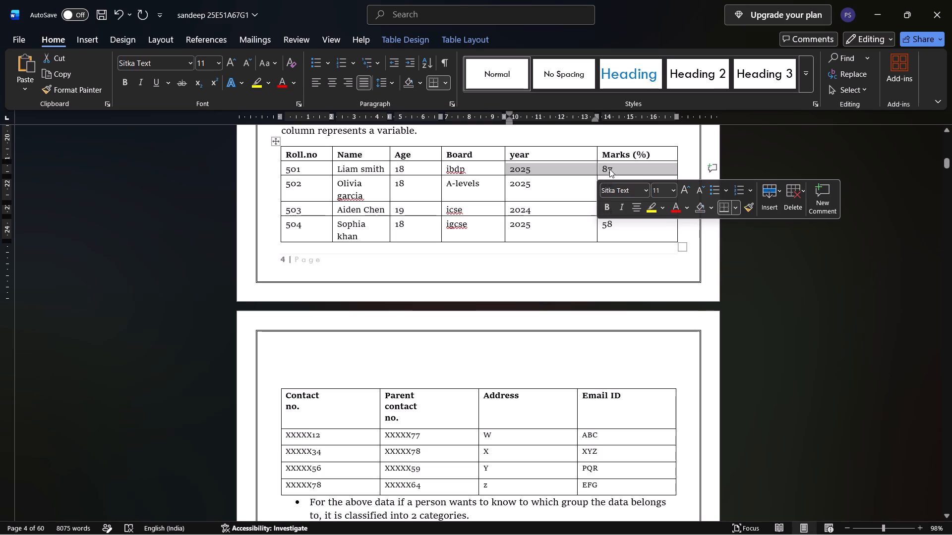
click(609, 169)
drag(617, 167, 599, 169)
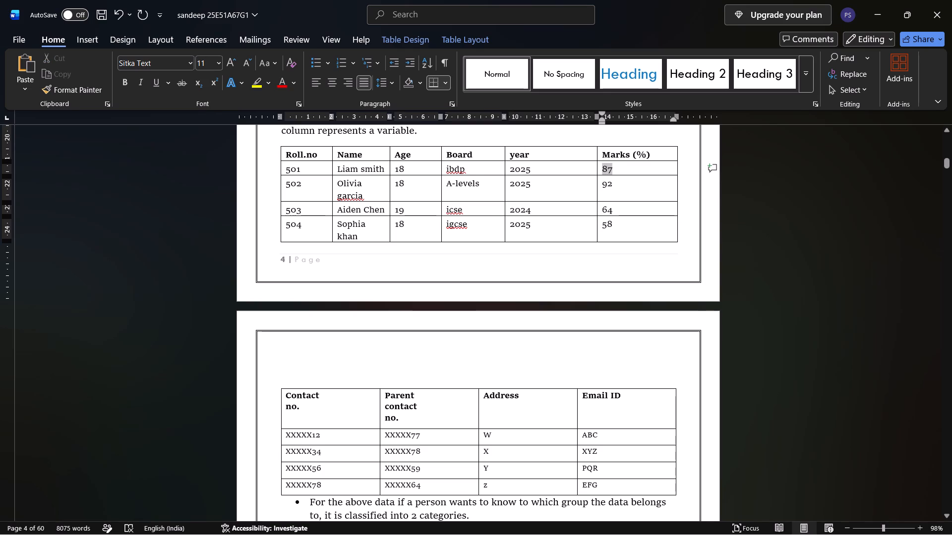
drag(599, 169, 600, 169)
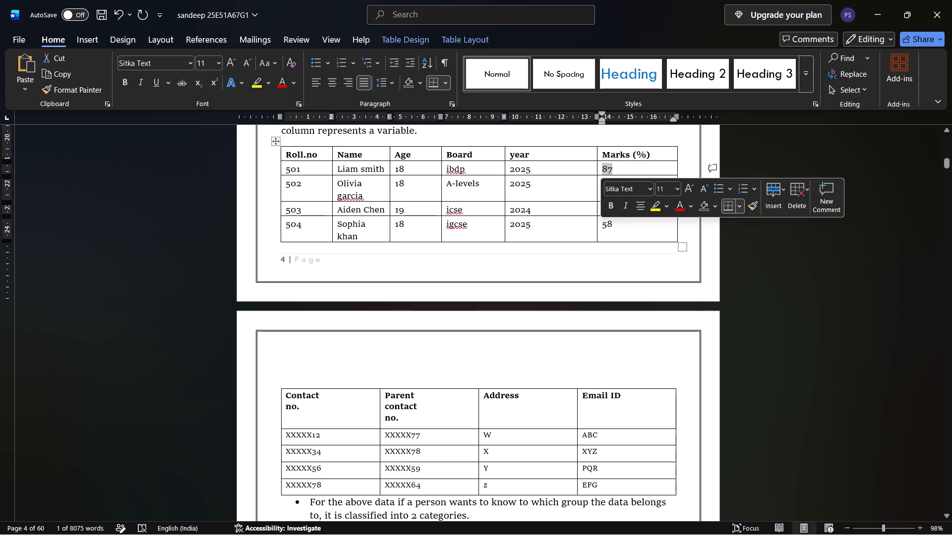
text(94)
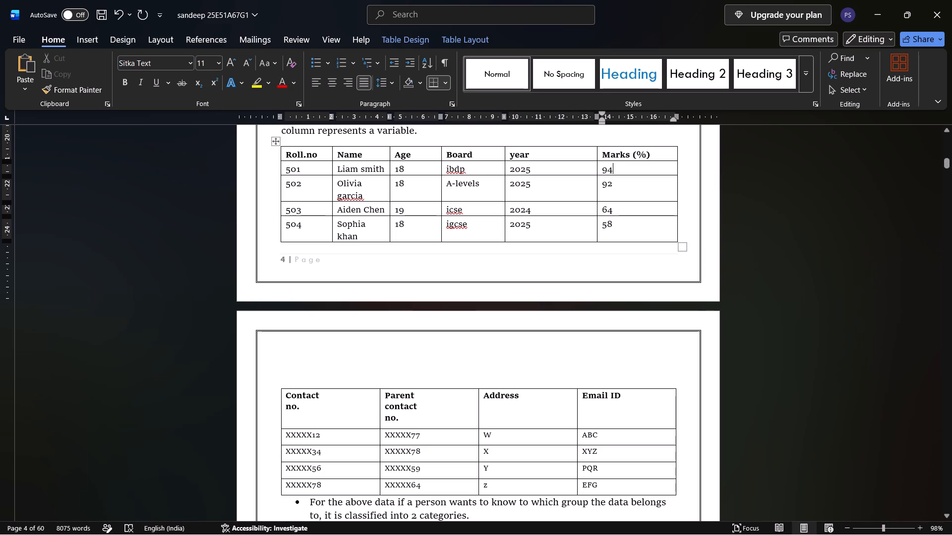
Set the Marks (%) value in row 502 of the student table to 89.
click(613, 182)
drag(613, 182, 601, 183)
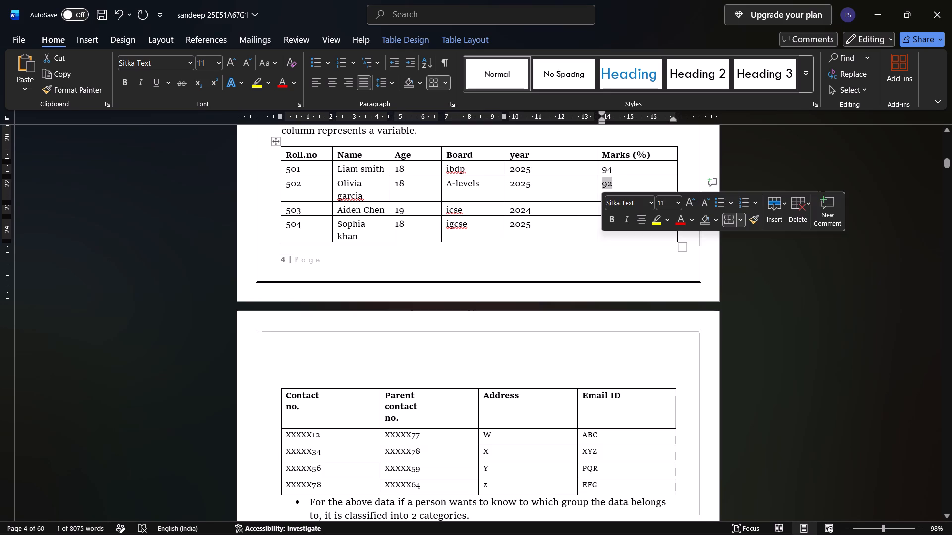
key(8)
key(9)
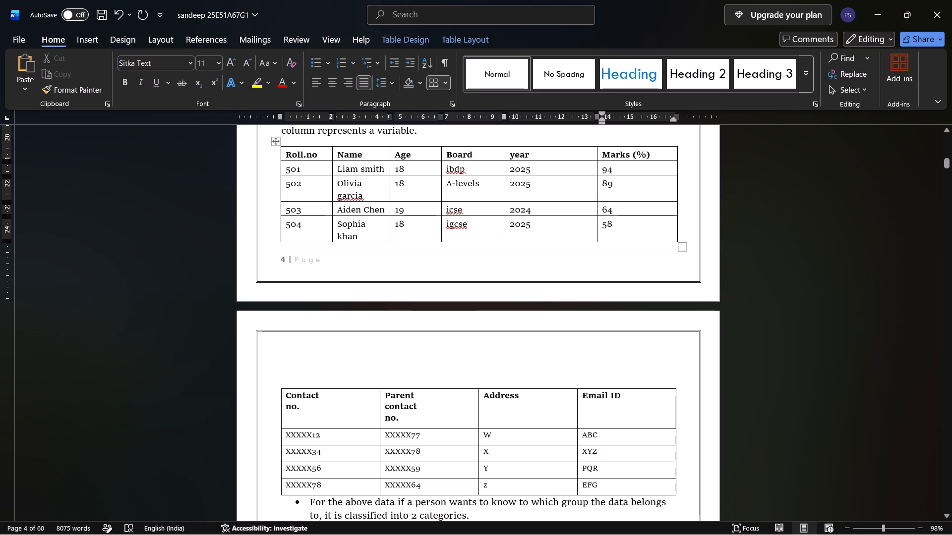
Set the Marks (%) value in row 503 of the student table to 98.
drag(612, 213, 602, 212)
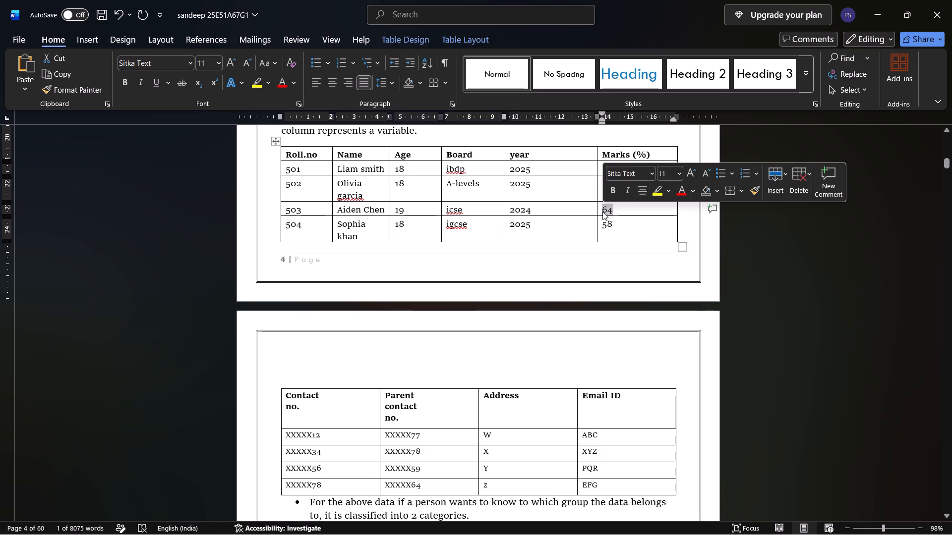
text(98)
Set the Marks (%) value in row 504 of the student table to 91.
click(613, 222)
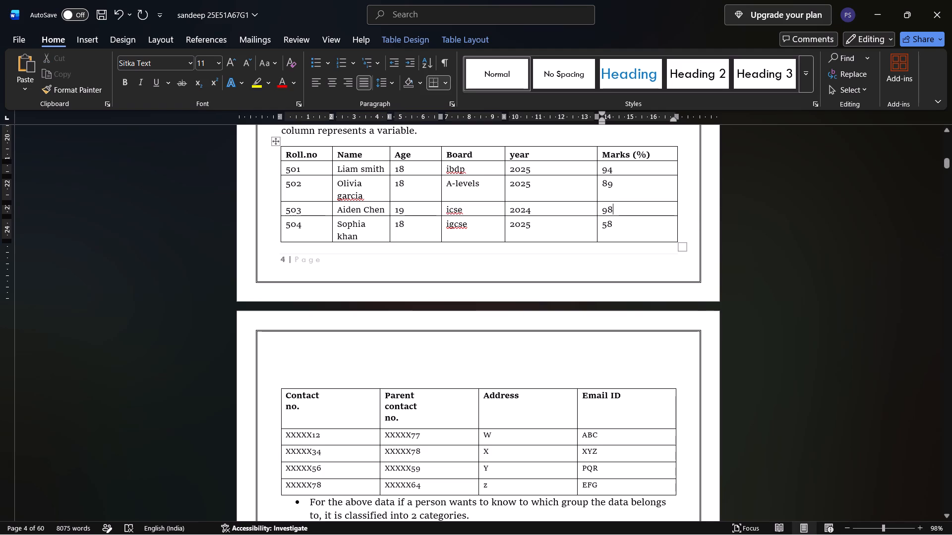
drag(613, 222, 605, 225)
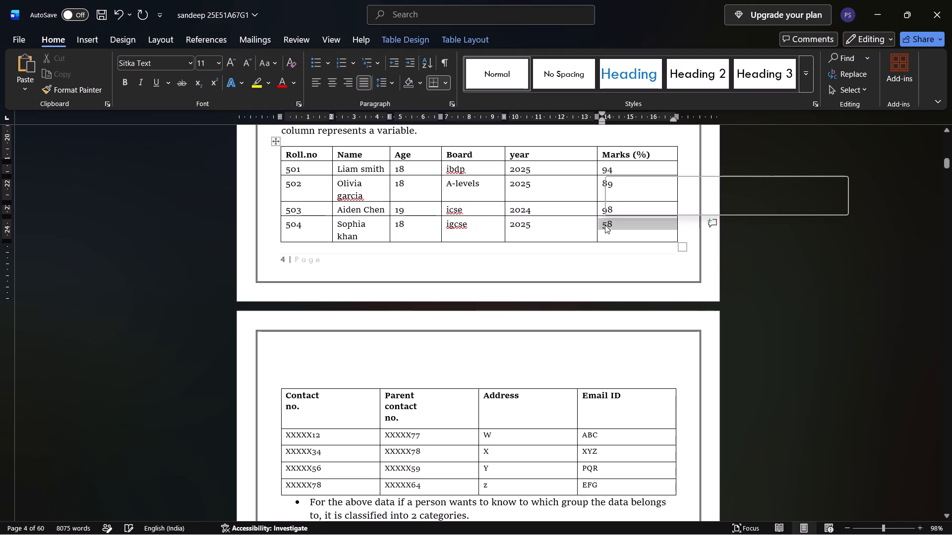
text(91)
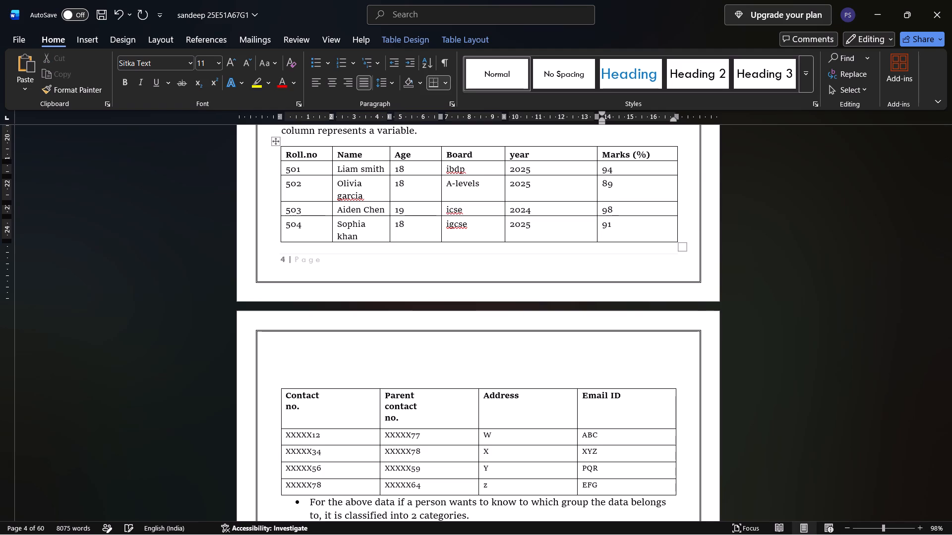
Replace the Contact no. entry in the first data row of the contact details table with "Innotech solutins".
scroll(454, 291, down, 2)
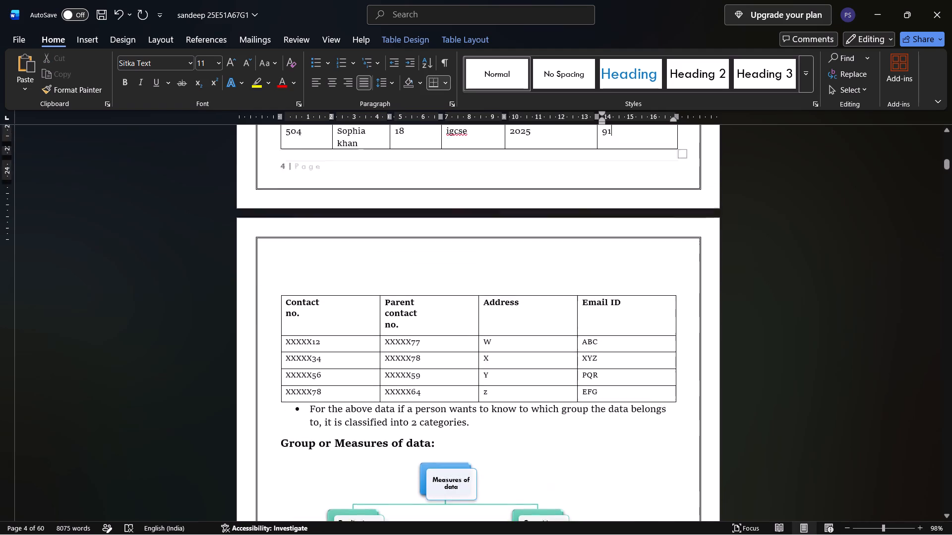
scroll(454, 291, down, 2)
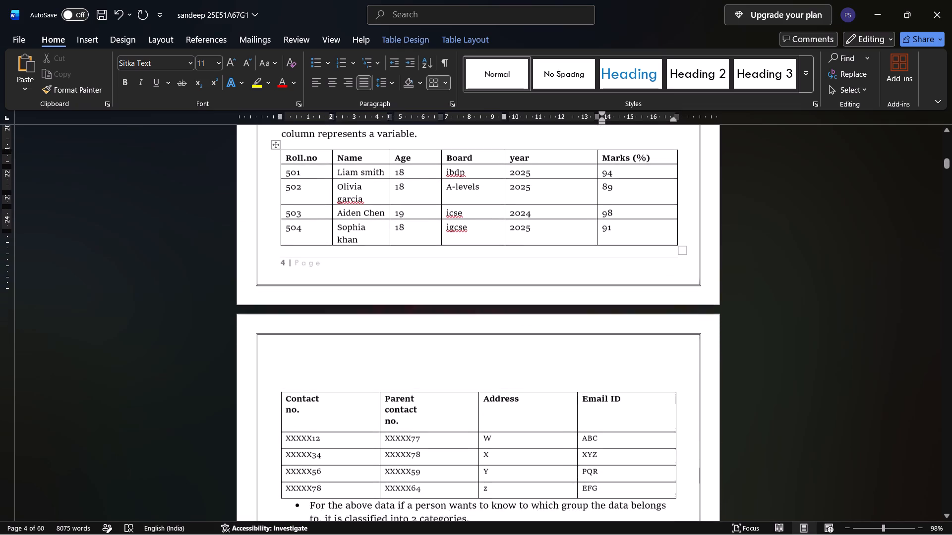
scroll(454, 291, down, 2)
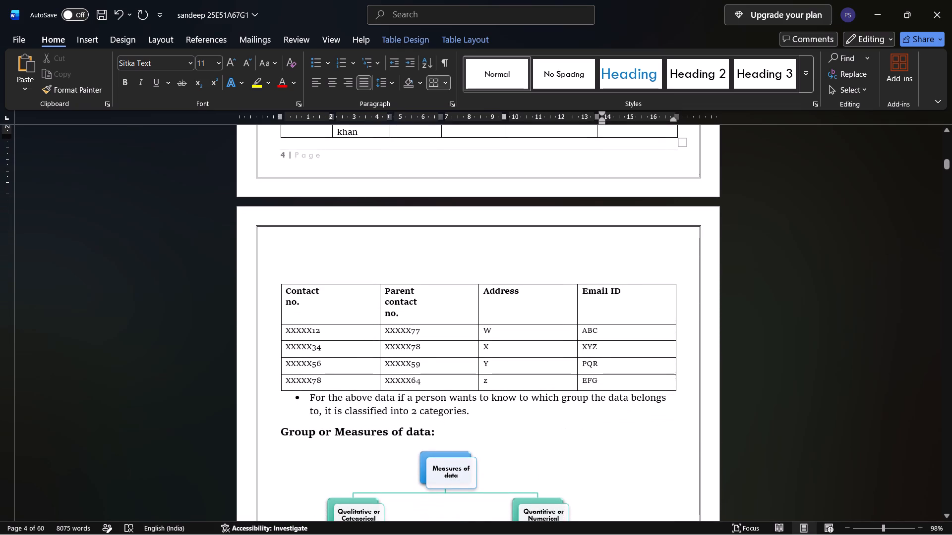
scroll(454, 291, down, 1)
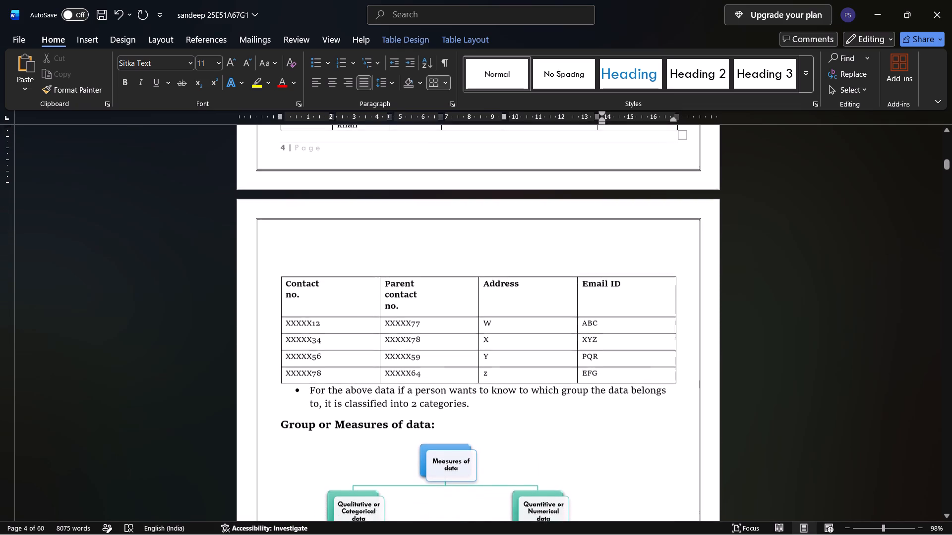
scroll(454, 291, down, 2)
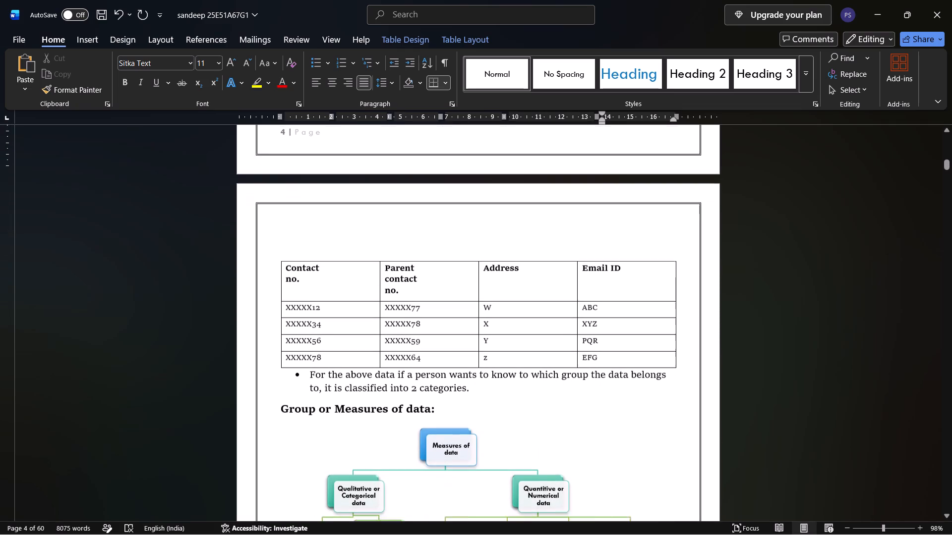
scroll(454, 291, down, 4)
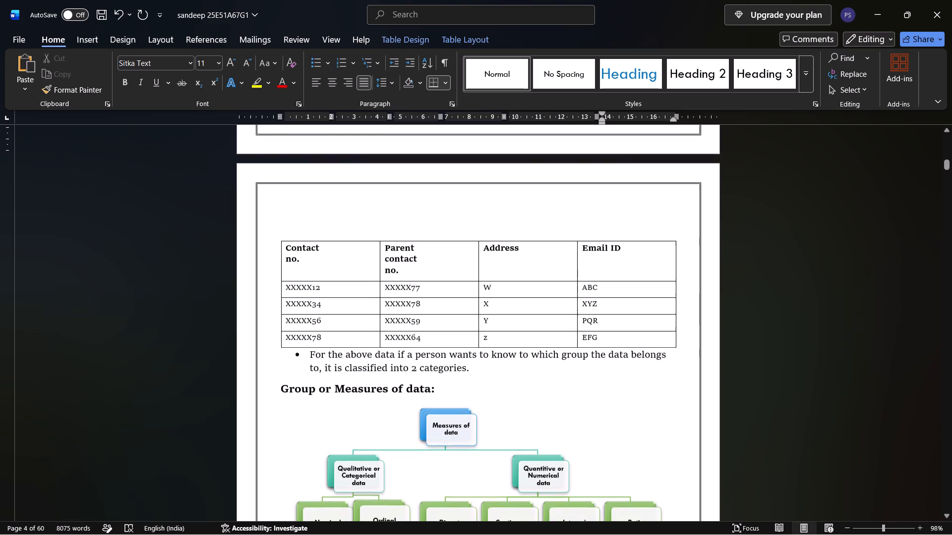
drag(326, 286, 288, 287)
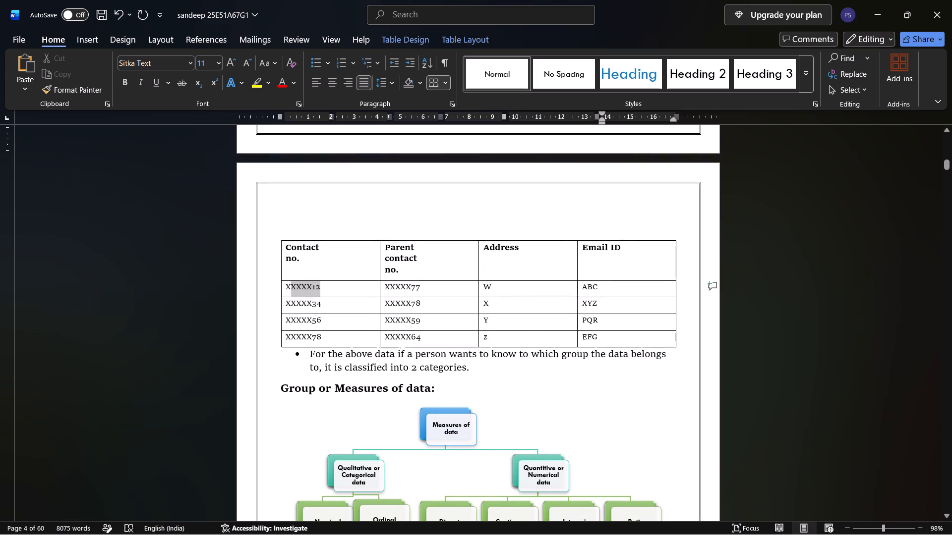
drag(288, 287, 281, 287)
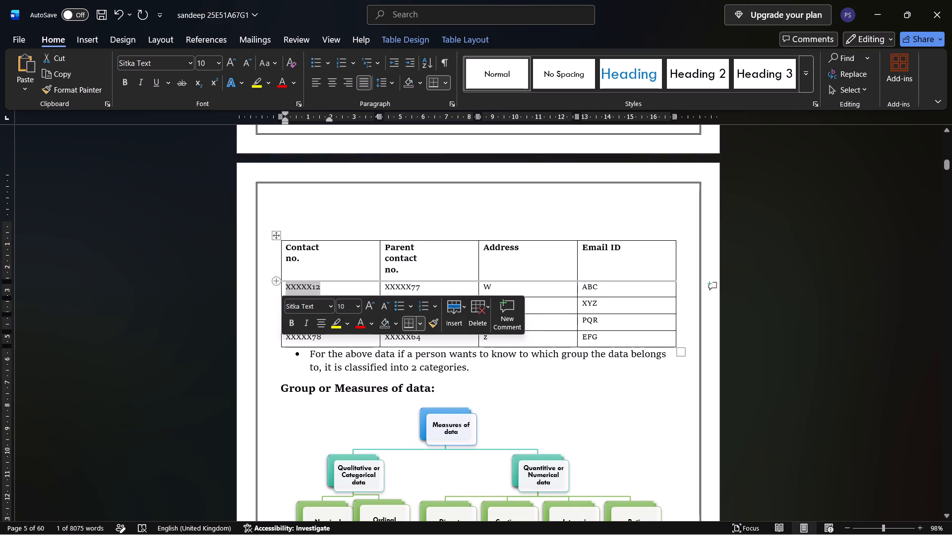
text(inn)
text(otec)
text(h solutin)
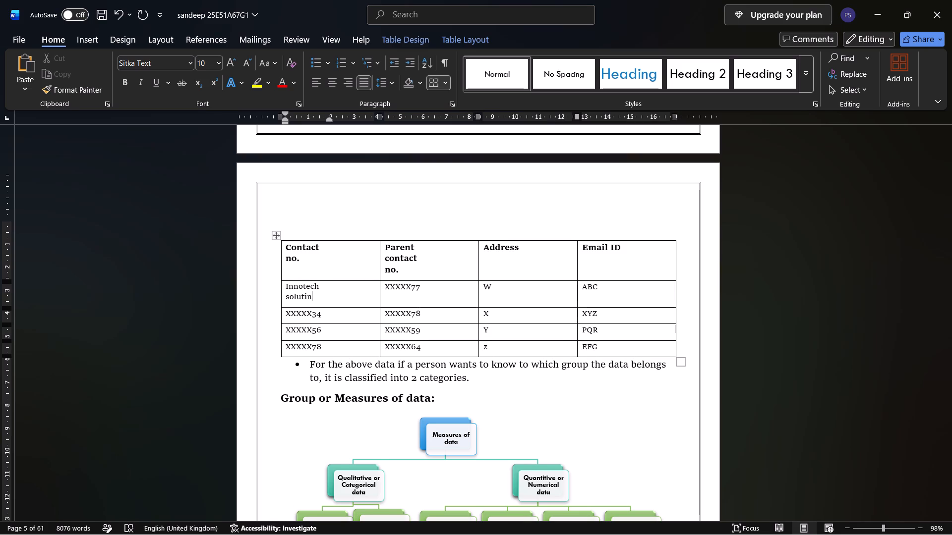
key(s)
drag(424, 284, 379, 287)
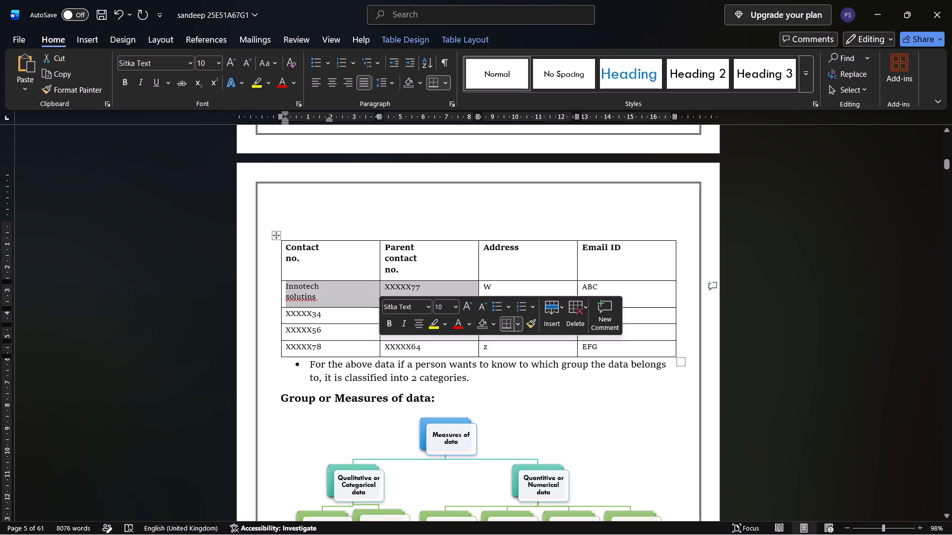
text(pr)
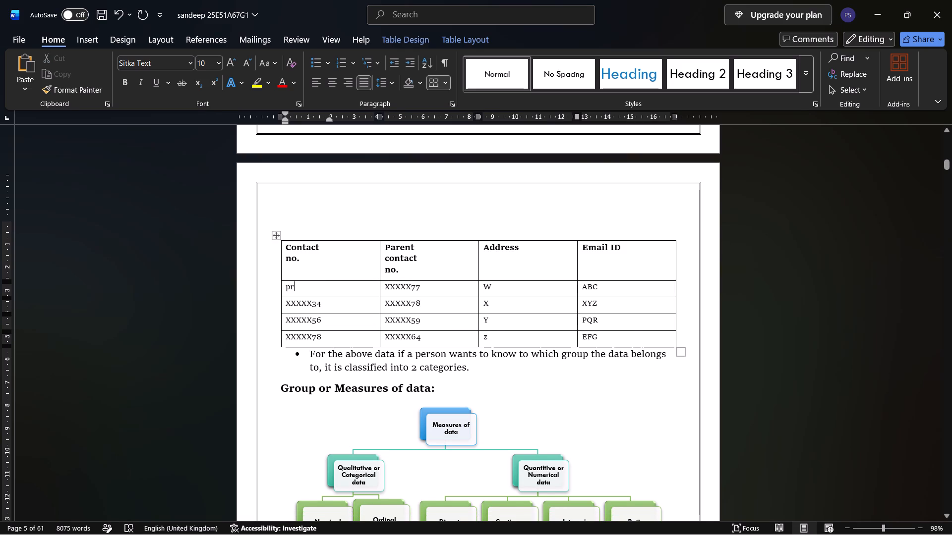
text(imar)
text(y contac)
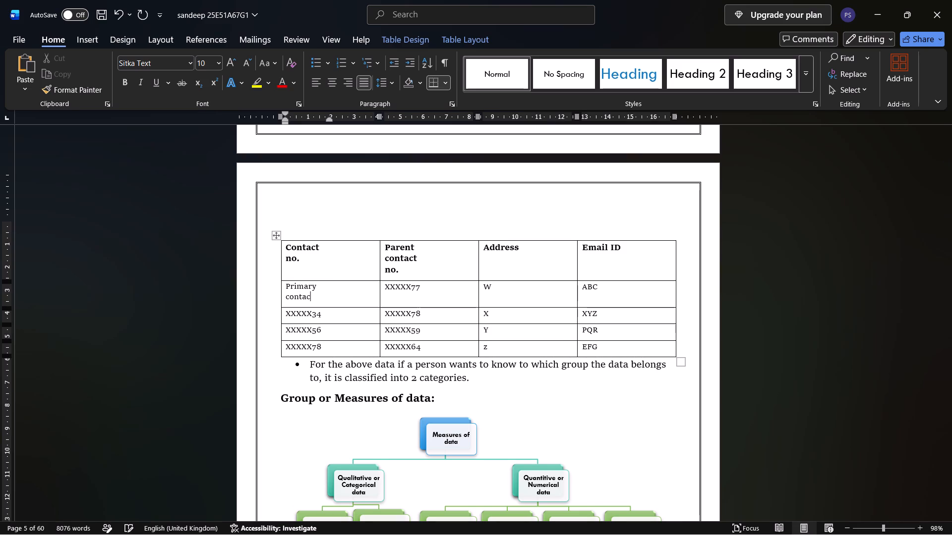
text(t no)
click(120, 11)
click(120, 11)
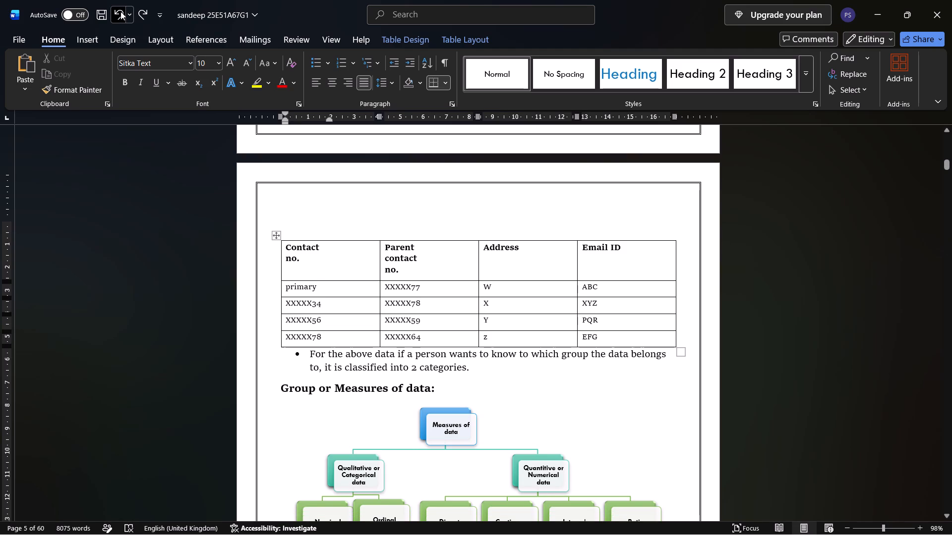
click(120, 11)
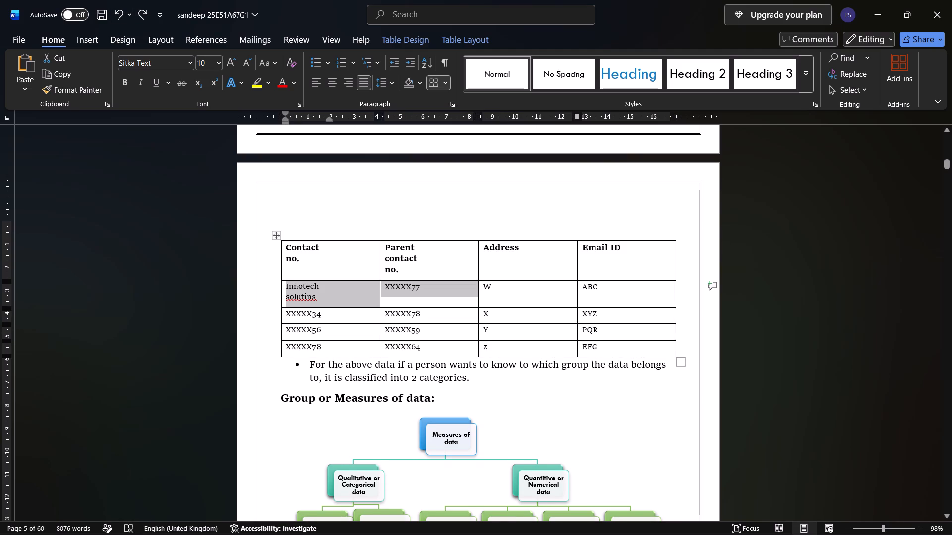
Replace the Parent contact no. entry in the first data row of the contact table with "Primary contact no.".
click(428, 285)
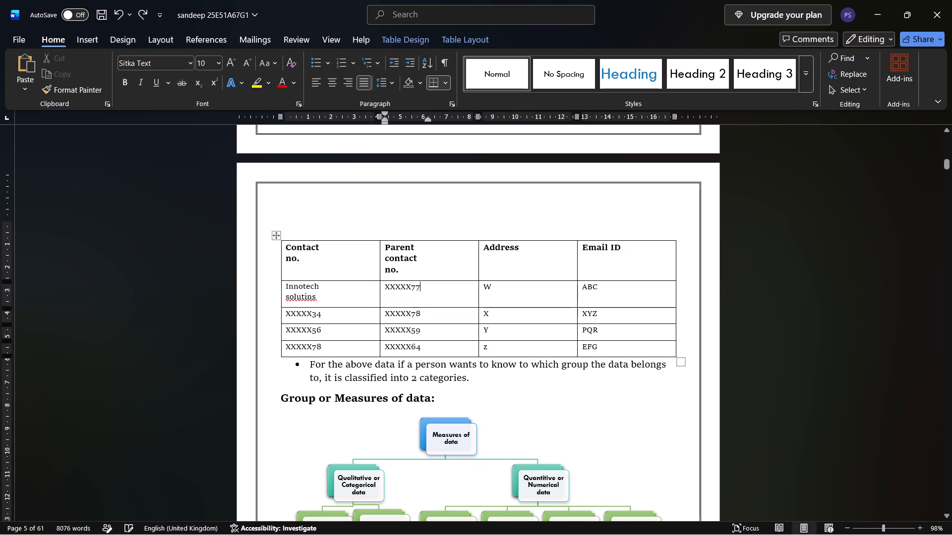
drag(422, 287, 383, 286)
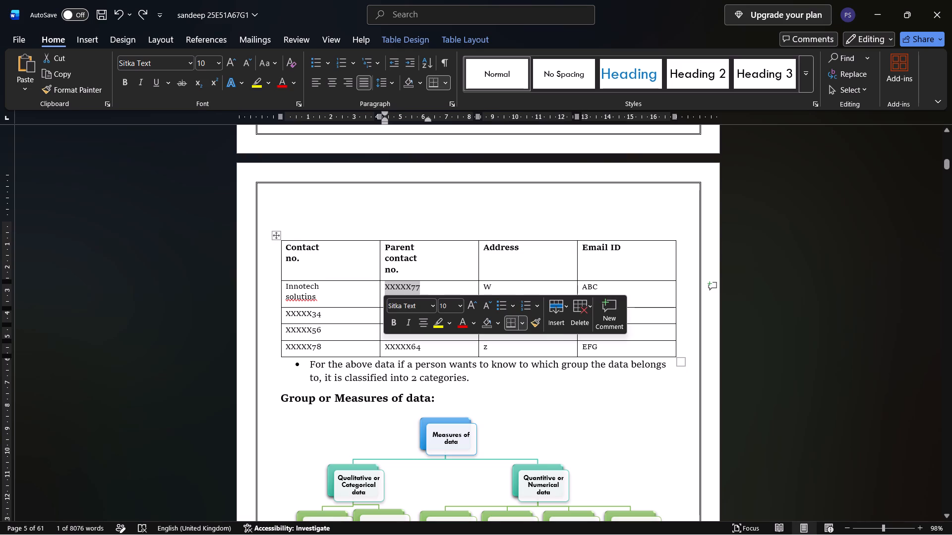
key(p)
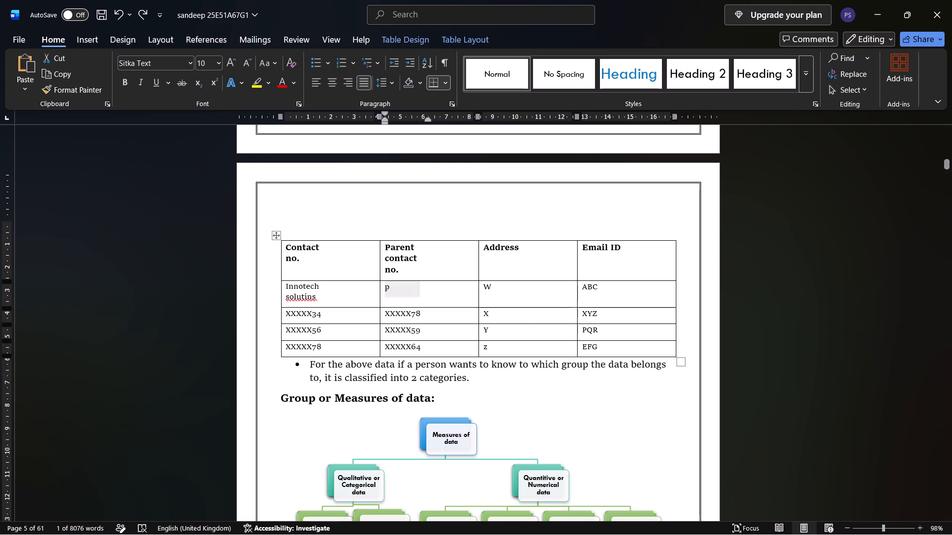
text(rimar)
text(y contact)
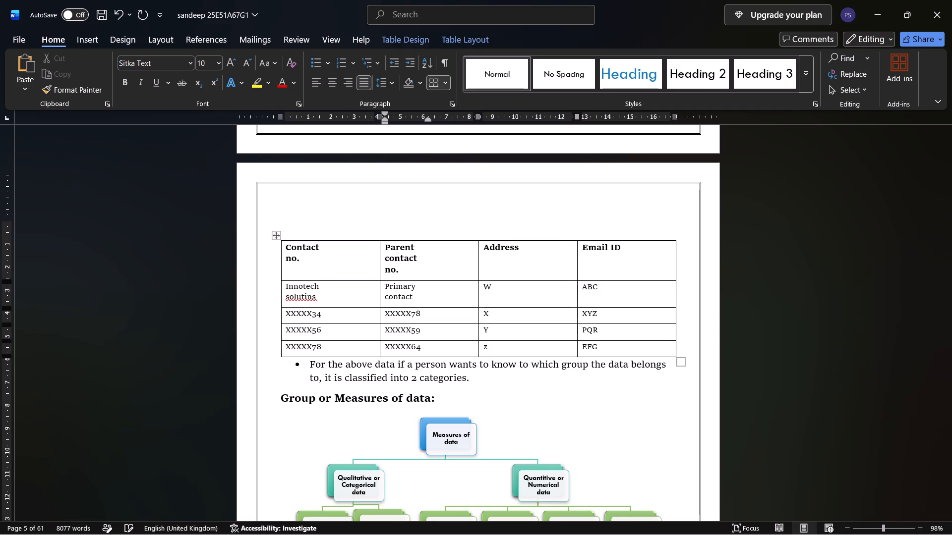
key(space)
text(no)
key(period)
Replace the Address entry in the first data row of the contact table with the full street address and city.
drag(498, 288, 483, 289)
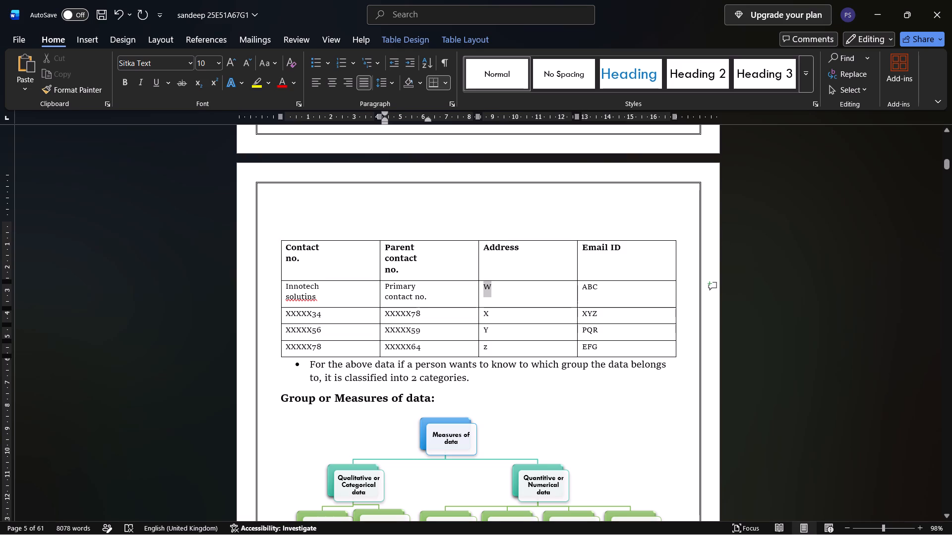
drag(483, 289, 481, 289)
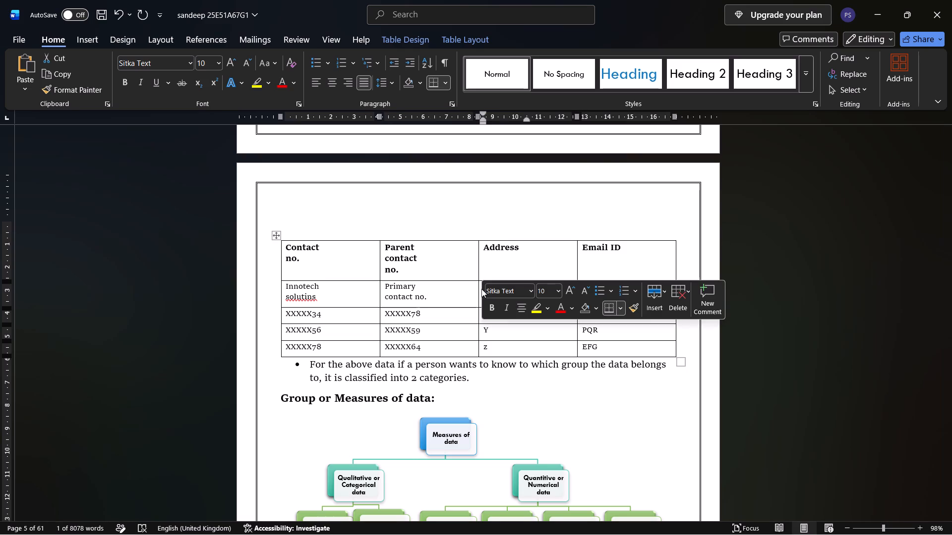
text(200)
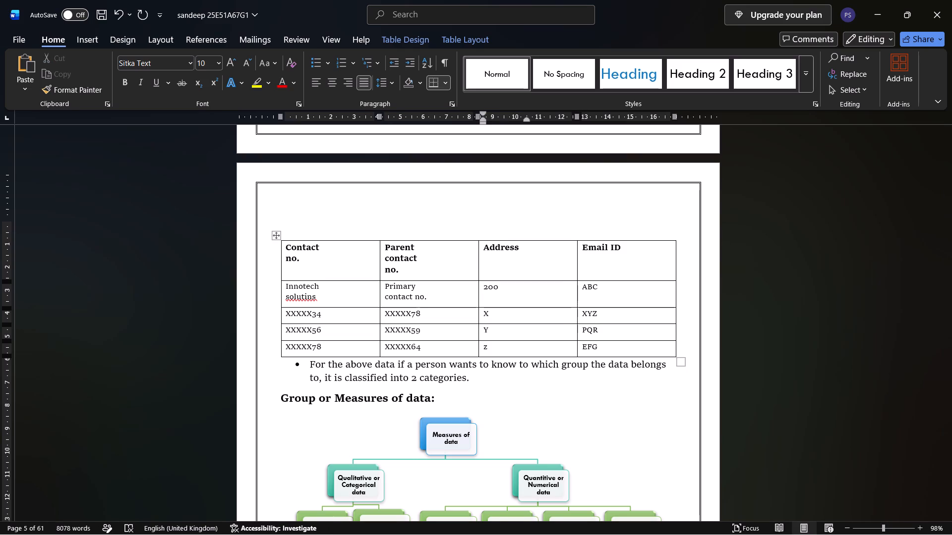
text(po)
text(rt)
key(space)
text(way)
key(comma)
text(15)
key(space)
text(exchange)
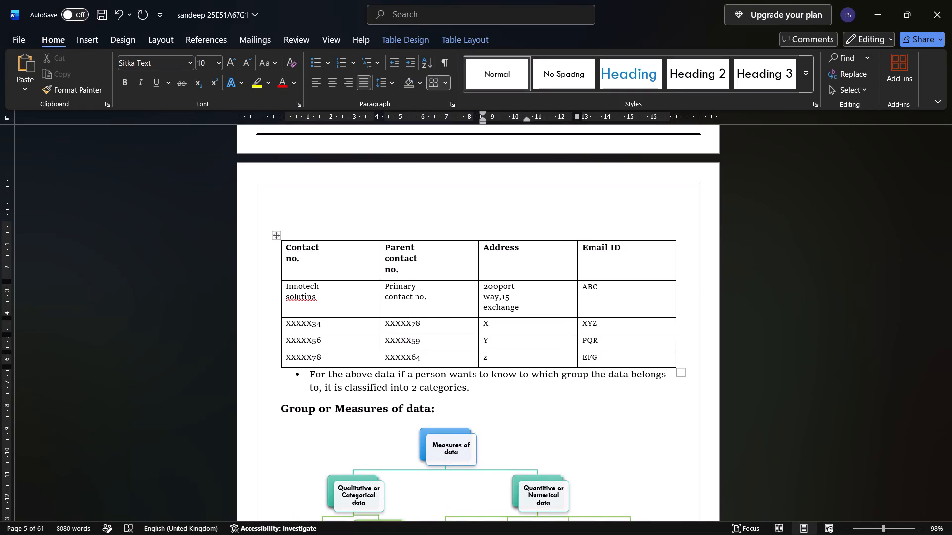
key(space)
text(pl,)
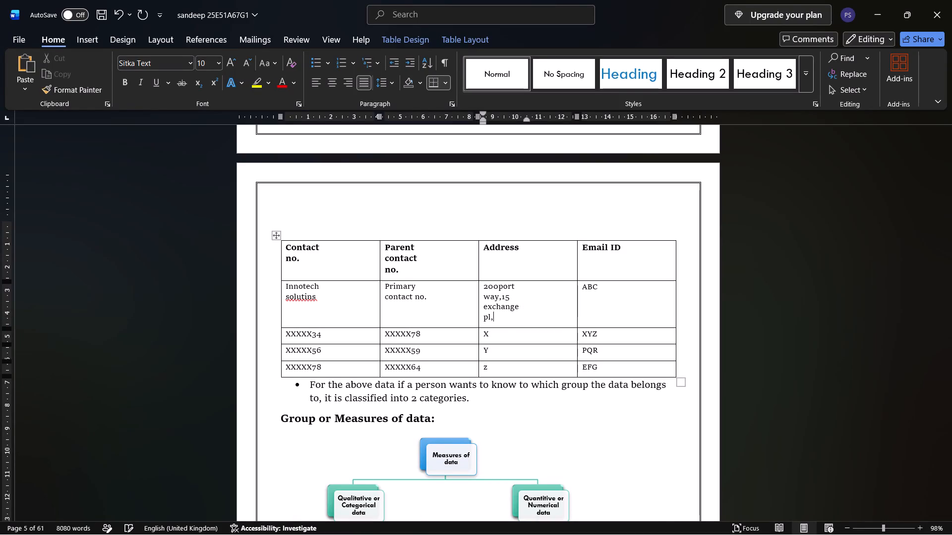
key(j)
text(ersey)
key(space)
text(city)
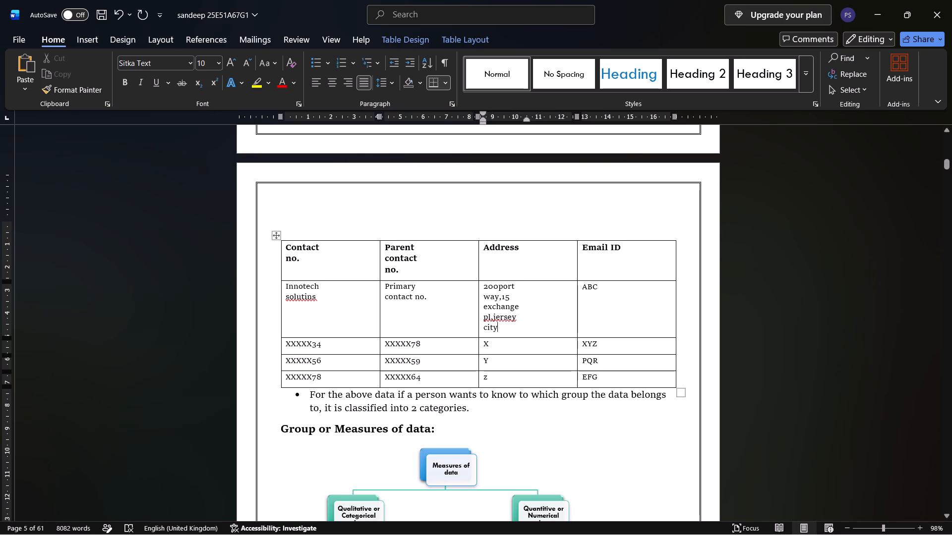
Replace the Email ID entry "ABC" in the first data row of the contact table with the company's contact e-mail address.
drag(600, 288, 577, 288)
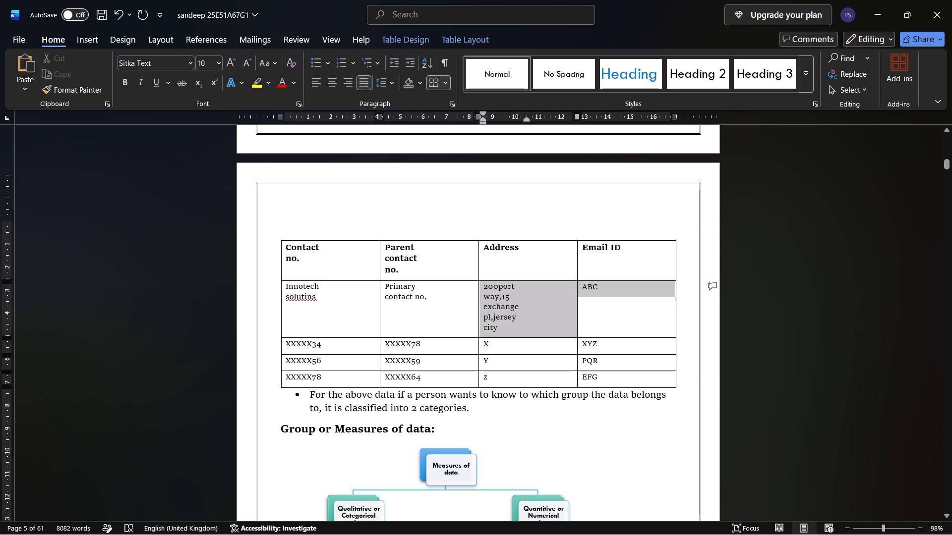
drag(577, 288, 583, 289)
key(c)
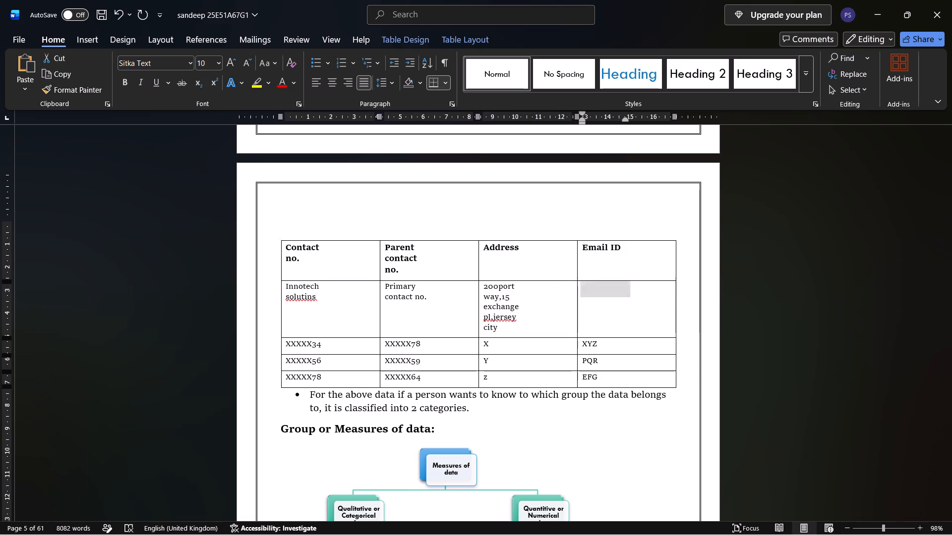
Complete the company's contact e-mail address in the Email ID cell of the contact table's first data row.
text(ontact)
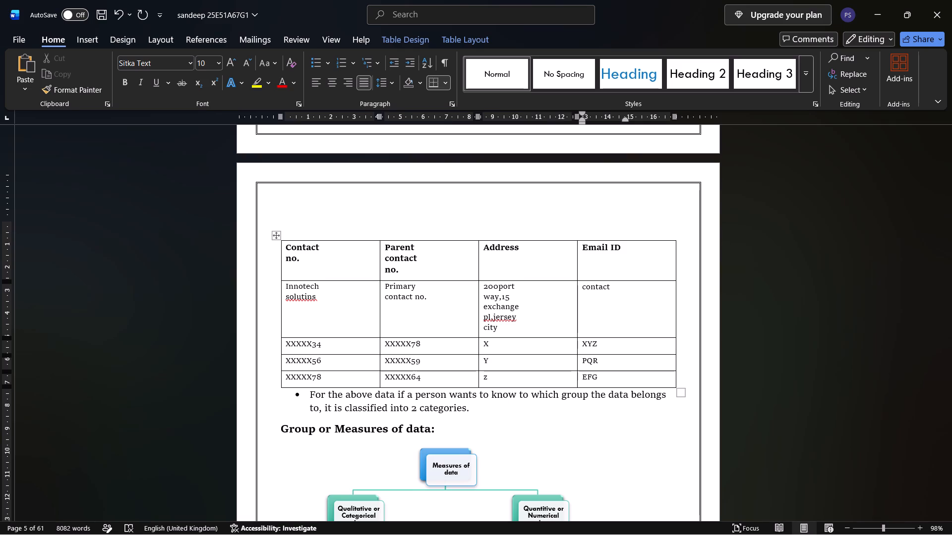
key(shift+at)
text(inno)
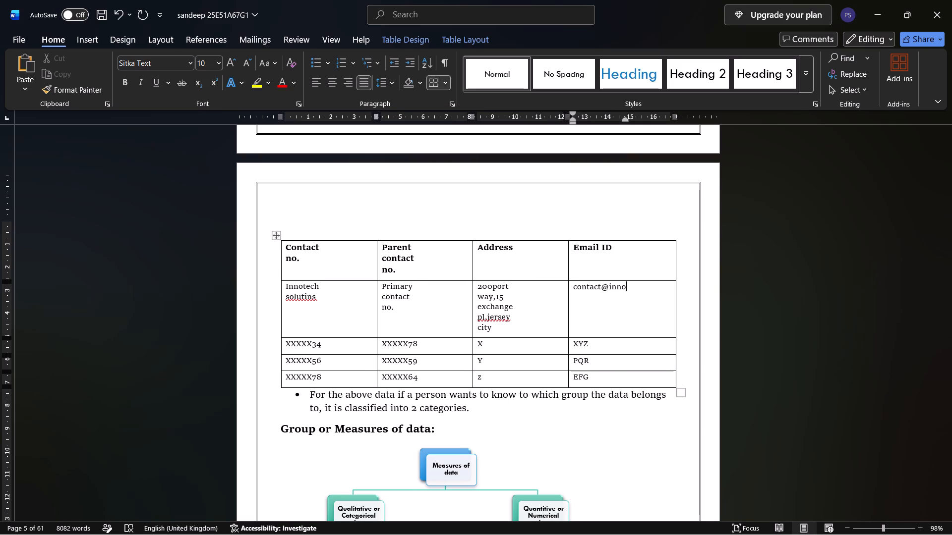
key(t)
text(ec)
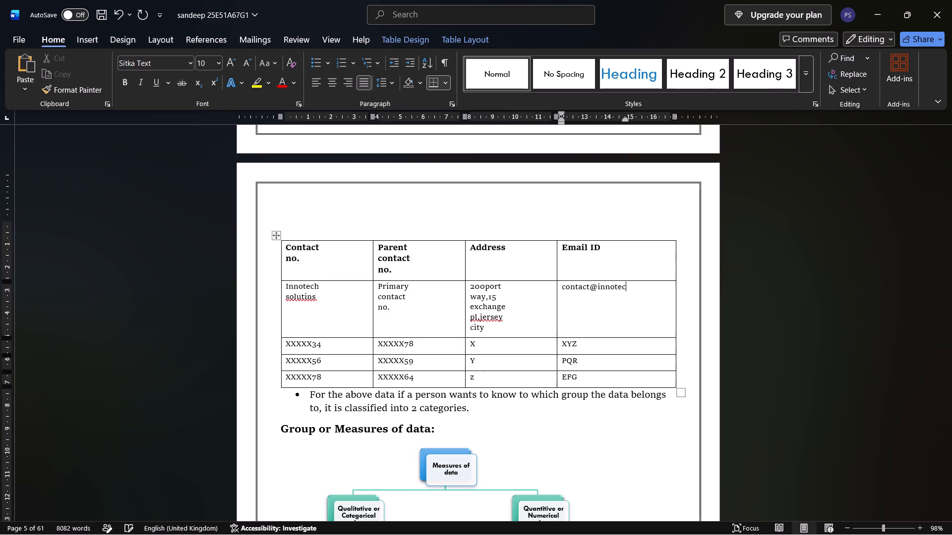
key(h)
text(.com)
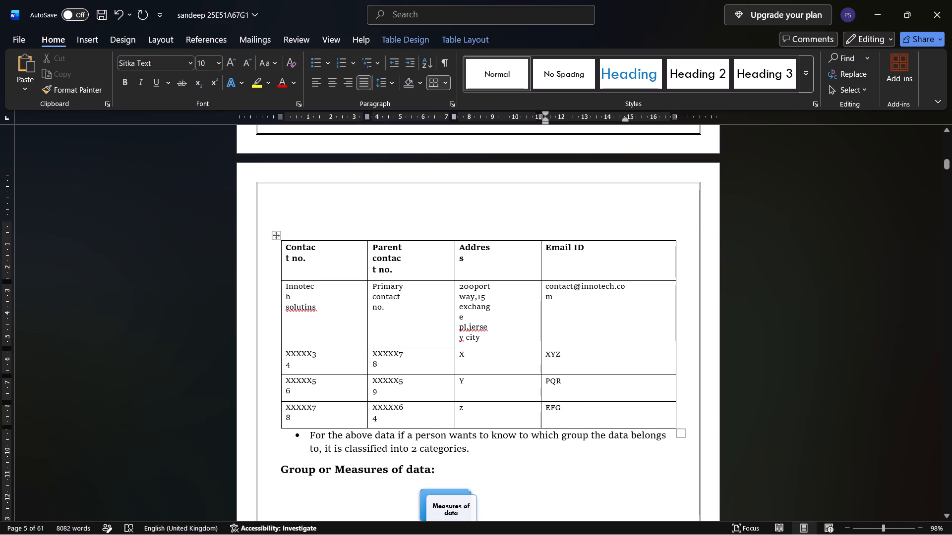
Widen the Address column slightly by moving its border with the Email ID column.
drag(540, 249, 554, 252)
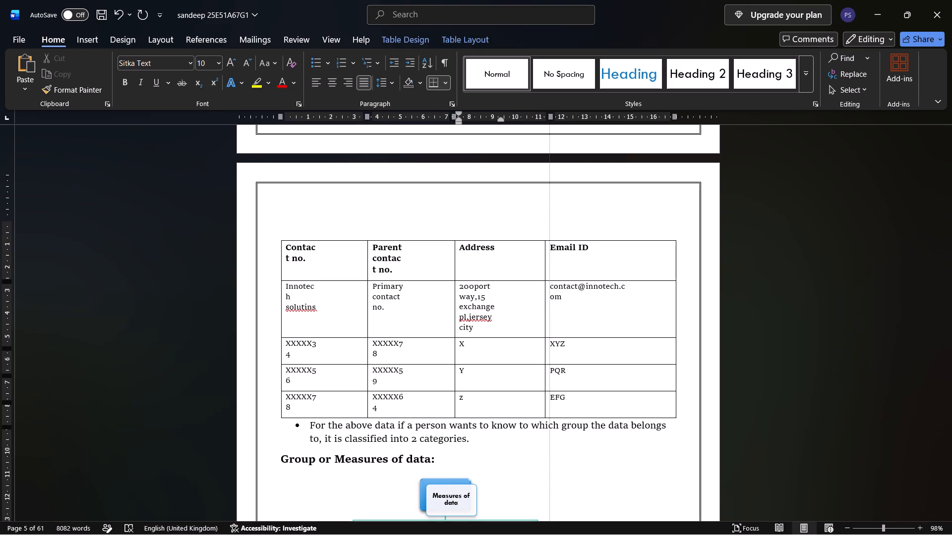
Widen the contact table's Address and Email ID columns, extending the table's right edge outward.
drag(554, 252, 561, 253)
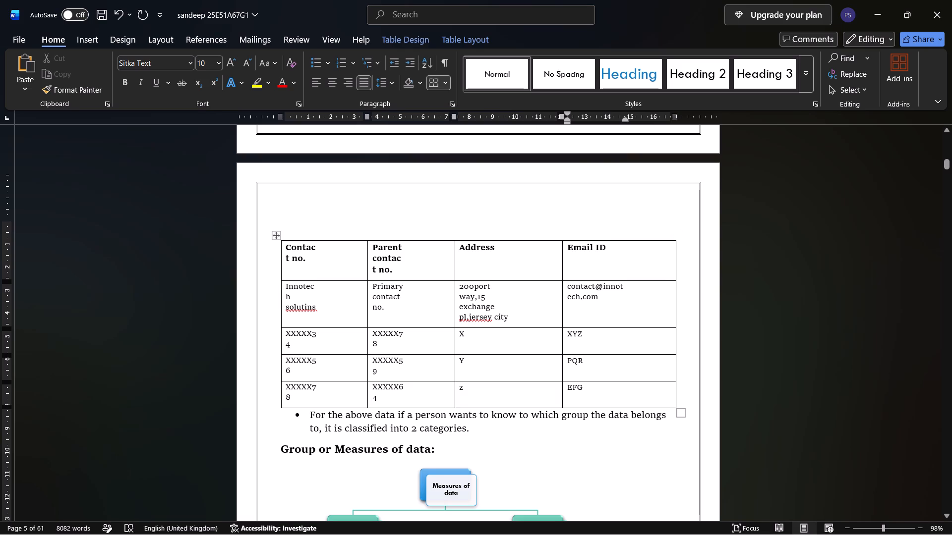
drag(676, 249, 689, 249)
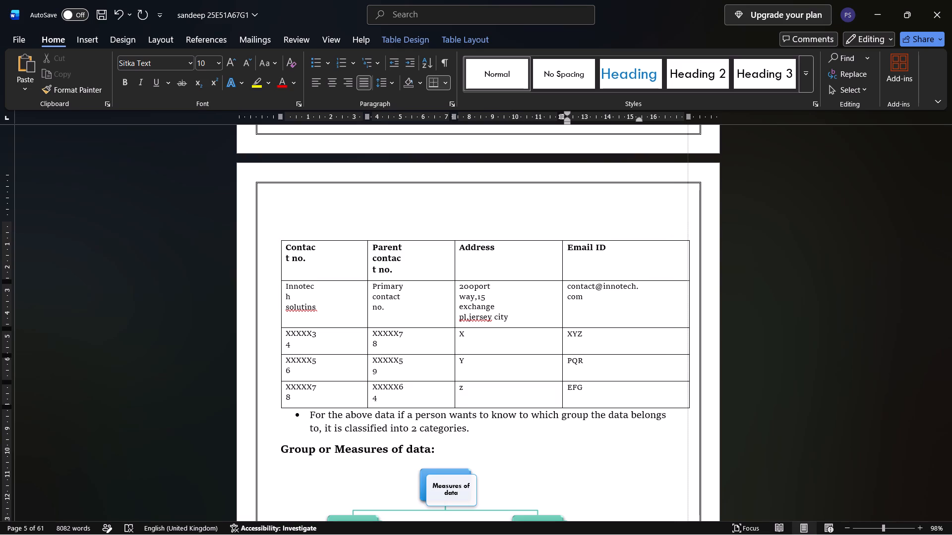
drag(689, 249, 693, 250)
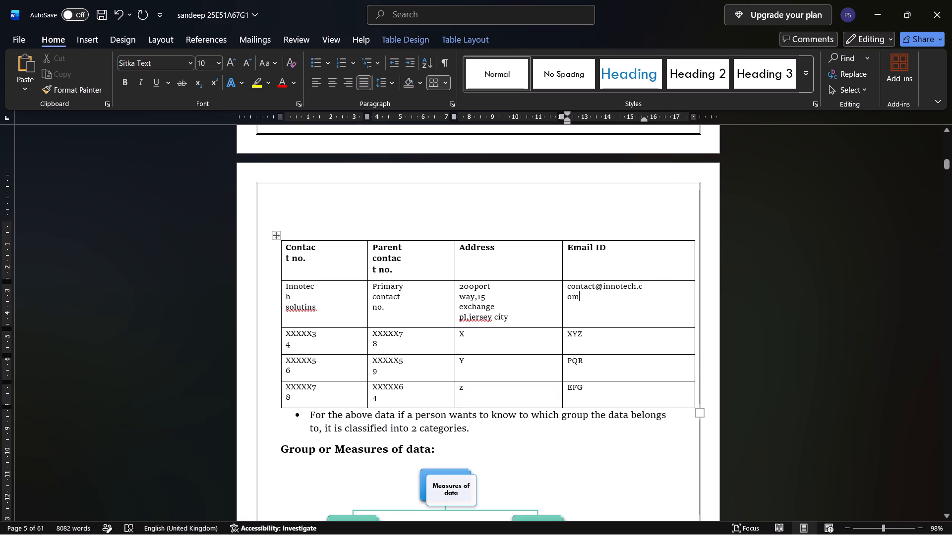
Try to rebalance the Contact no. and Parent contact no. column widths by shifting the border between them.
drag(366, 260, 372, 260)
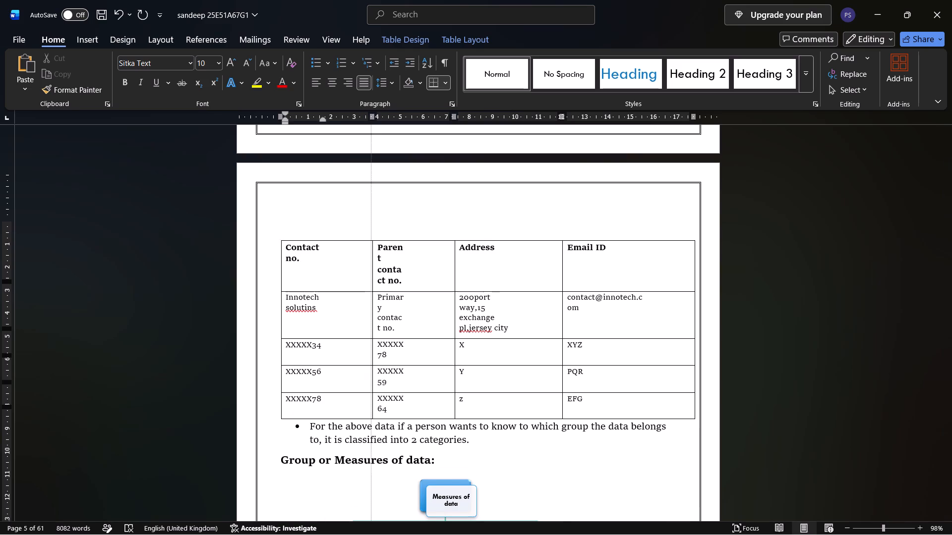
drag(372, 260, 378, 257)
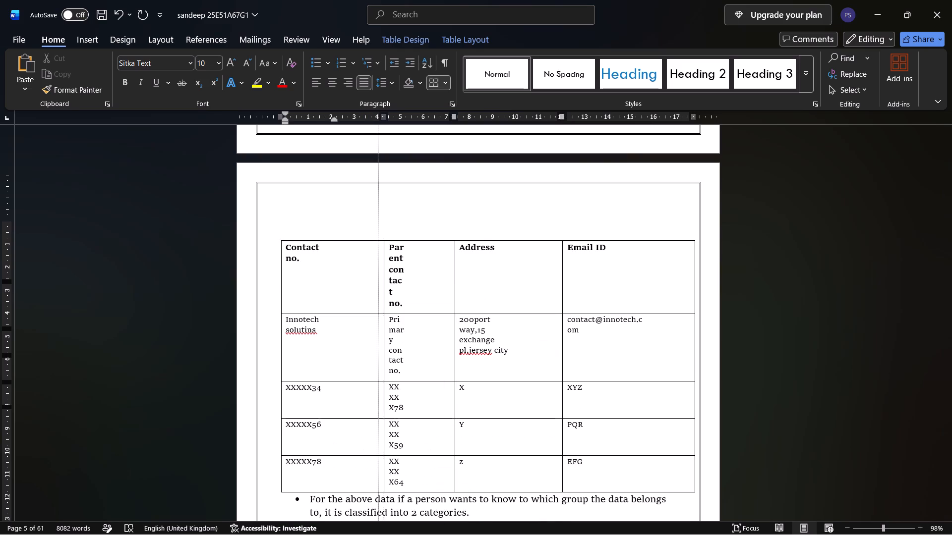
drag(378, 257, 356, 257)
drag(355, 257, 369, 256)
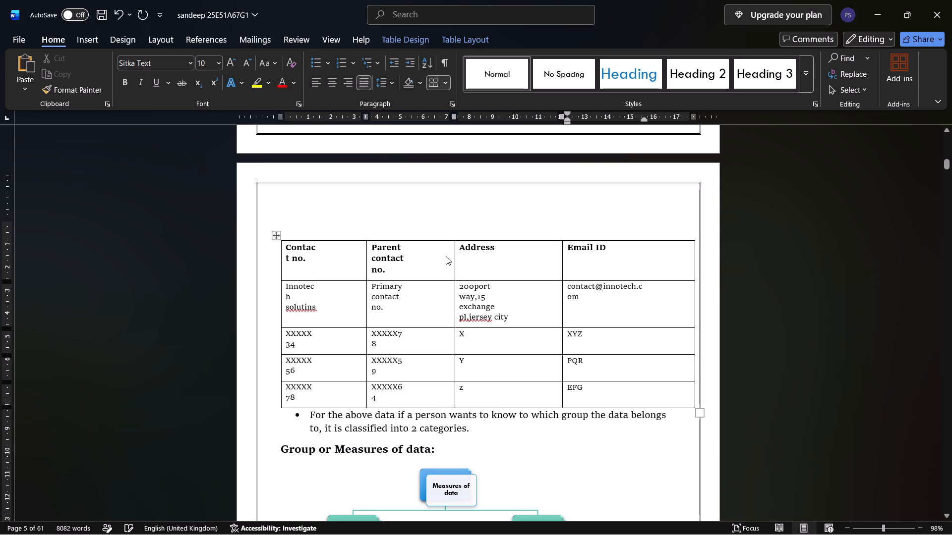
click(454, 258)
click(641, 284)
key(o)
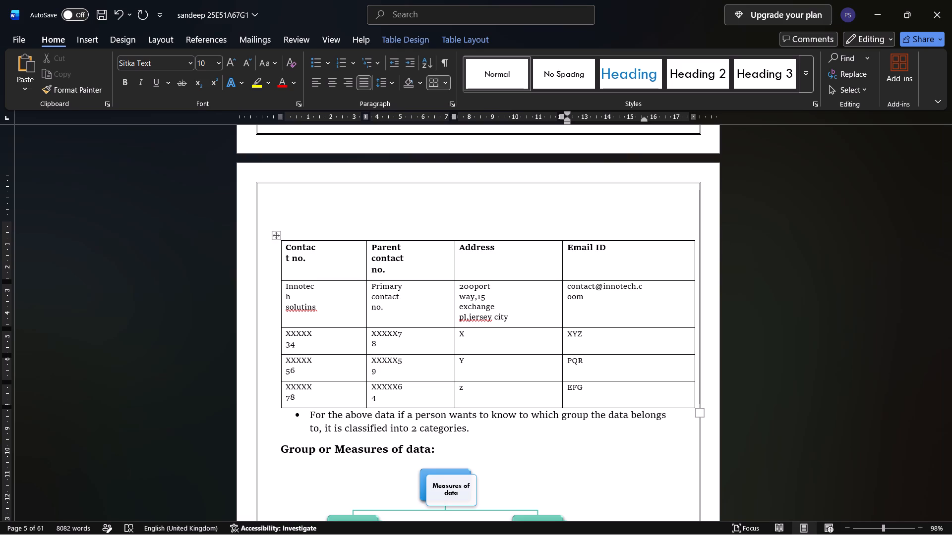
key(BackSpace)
Extend the contact table's left edge outward, widening the Contact no. column to about 4.5 cm.
drag(281, 298, 269, 300)
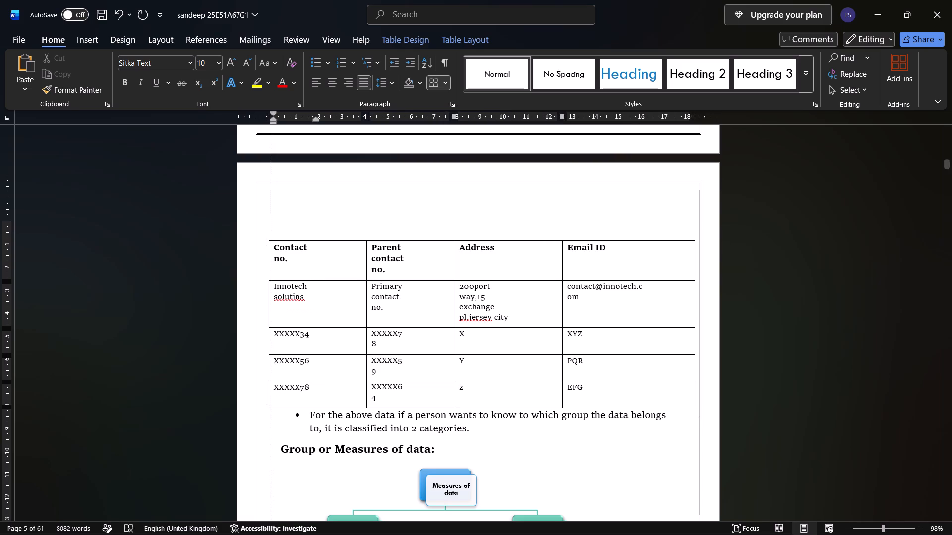
drag(269, 300, 264, 300)
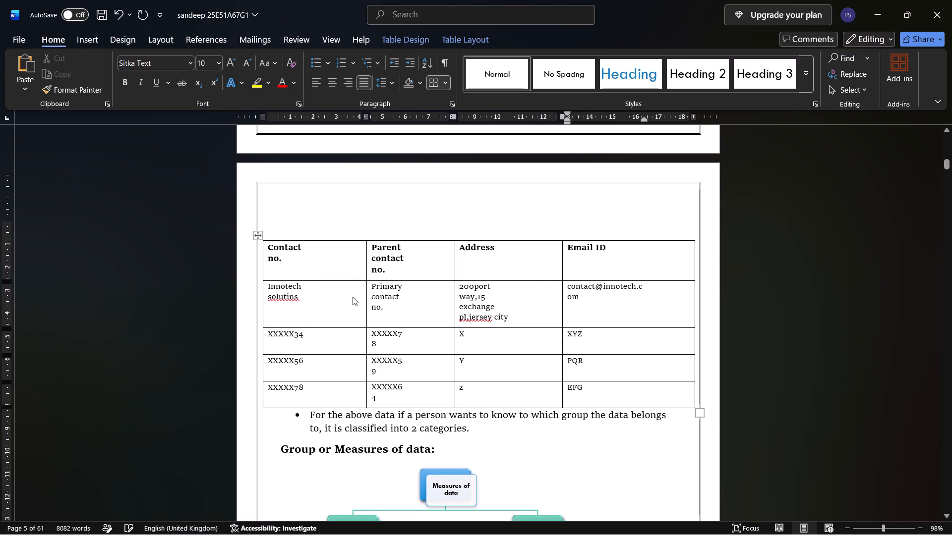
Shift the border between Contact no. and Parent contact no. to narrow the Contact no. column to about 4 cm.
click(368, 300)
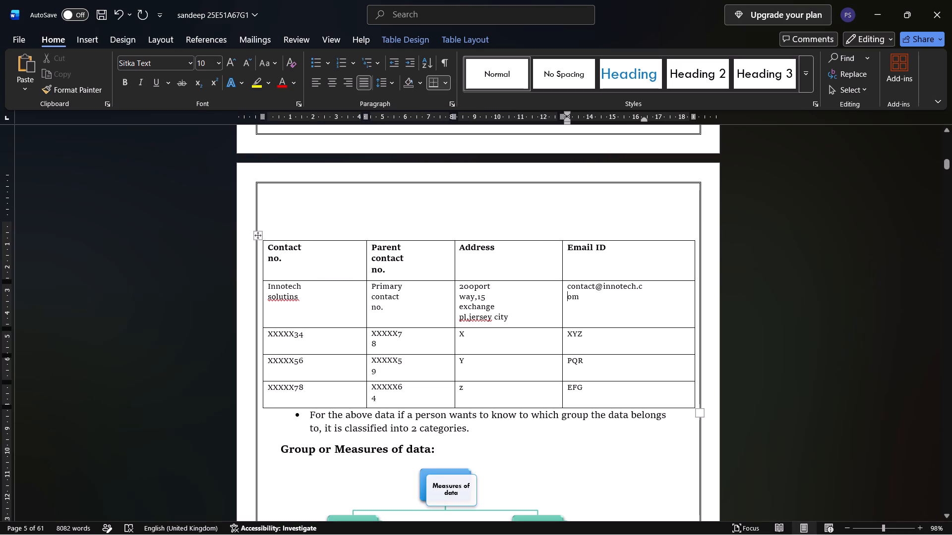
click(364, 301)
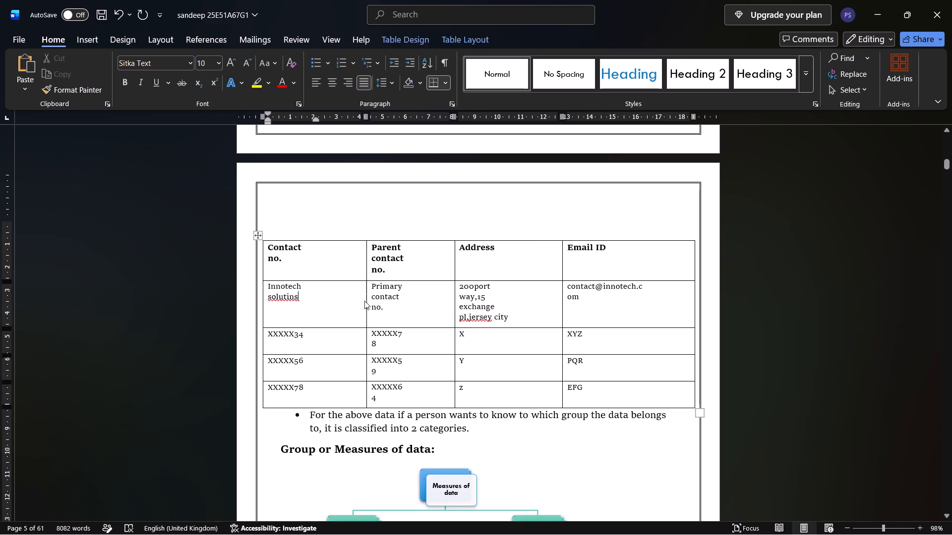
drag(366, 302, 351, 304)
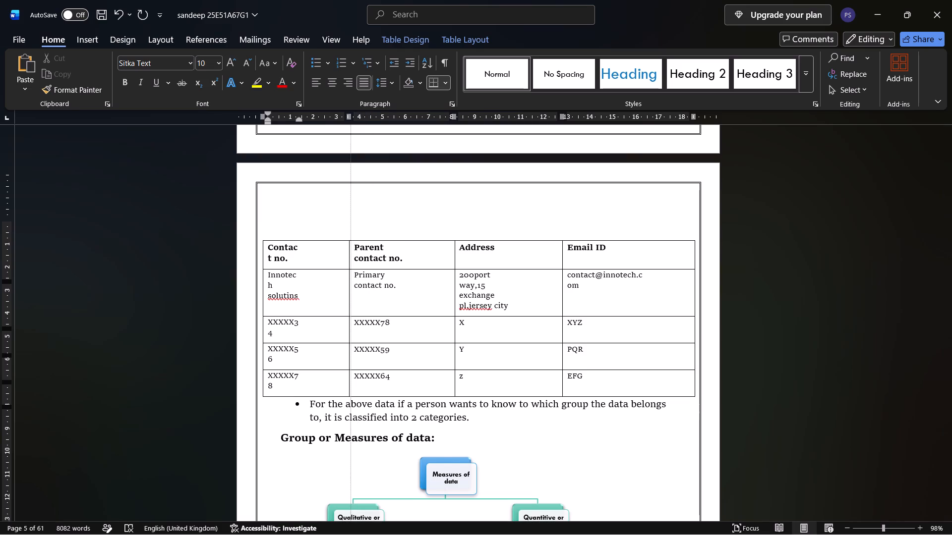
drag(351, 304, 352, 303)
drag(352, 303, 351, 303)
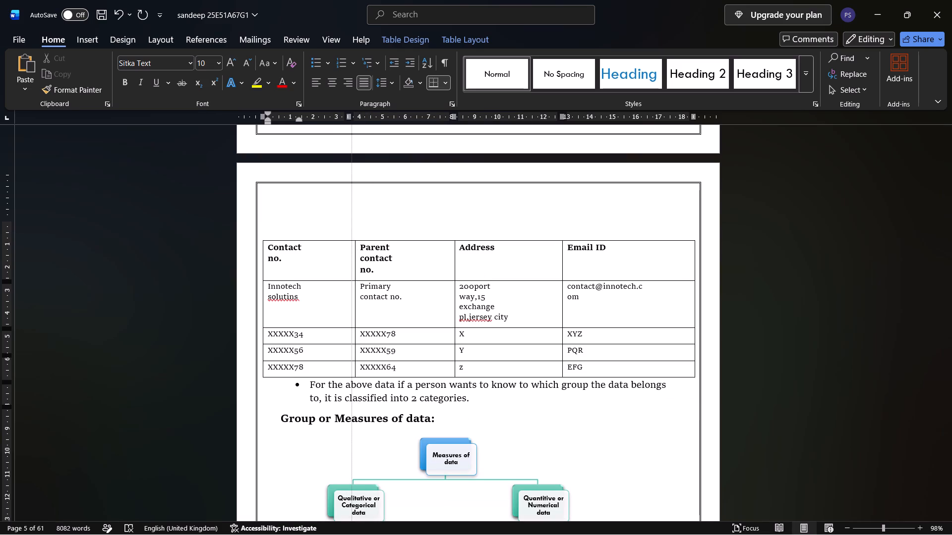
drag(351, 303, 354, 303)
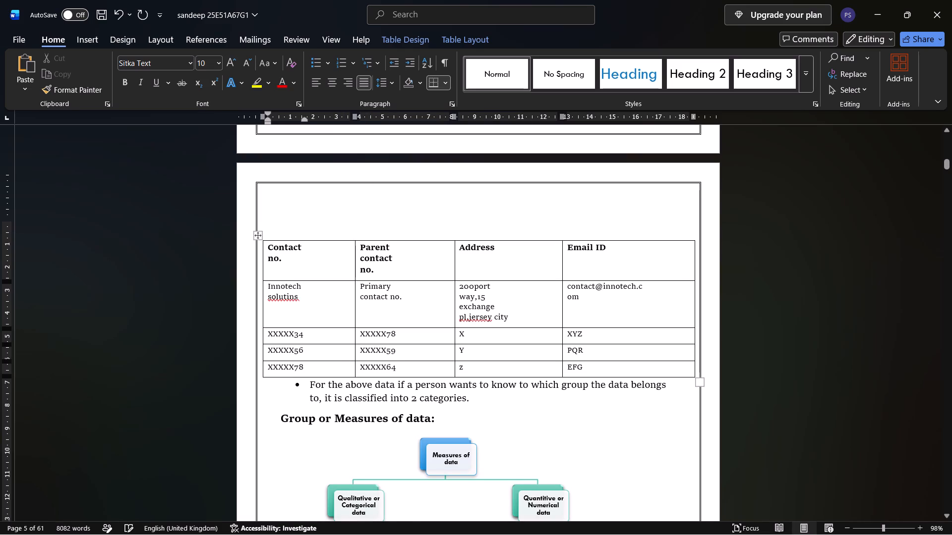
Narrow the Parent contact no. column to about 4 cm, widening the Address column to about 5 cm.
drag(454, 298, 445, 298)
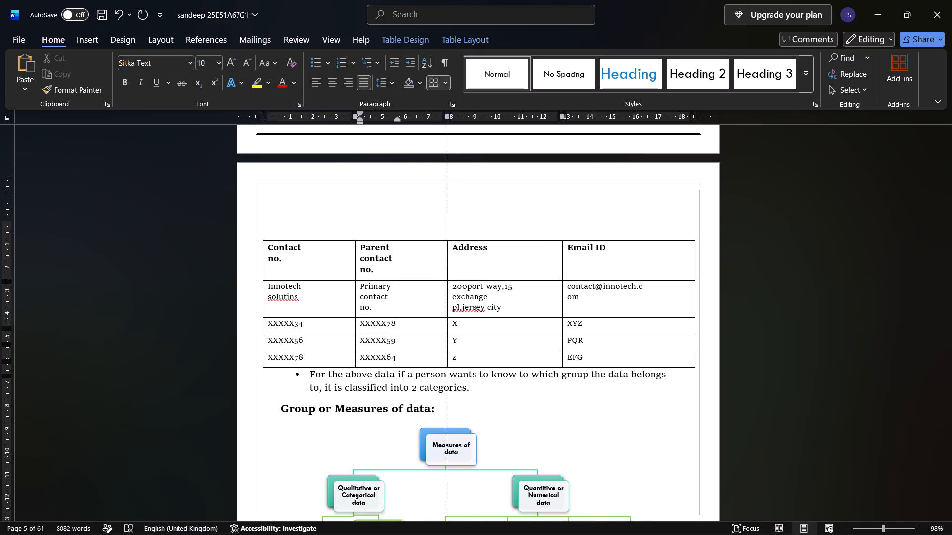
drag(445, 298, 449, 299)
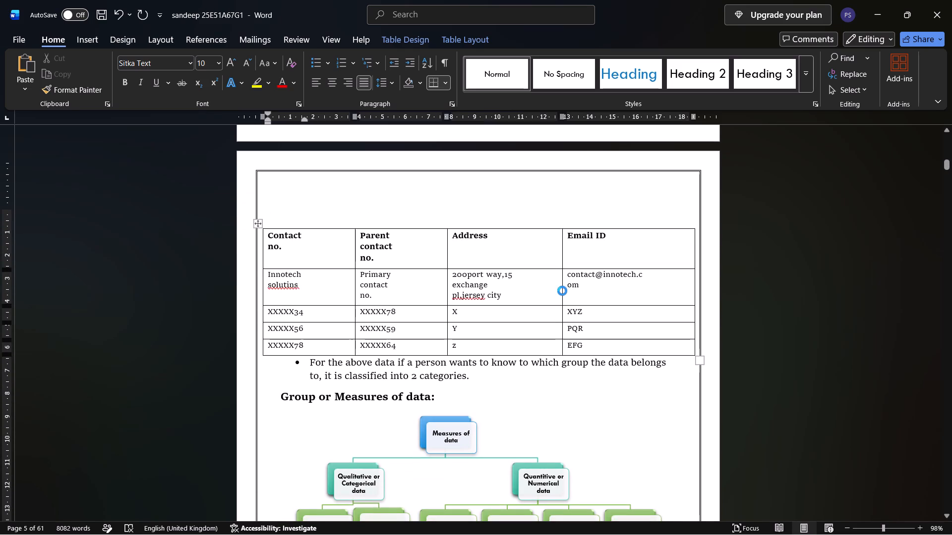
Narrow the contact table's Address column to about 4.5 cm, widening the Email ID column to about 6.2 cm.
drag(562, 291, 551, 291)
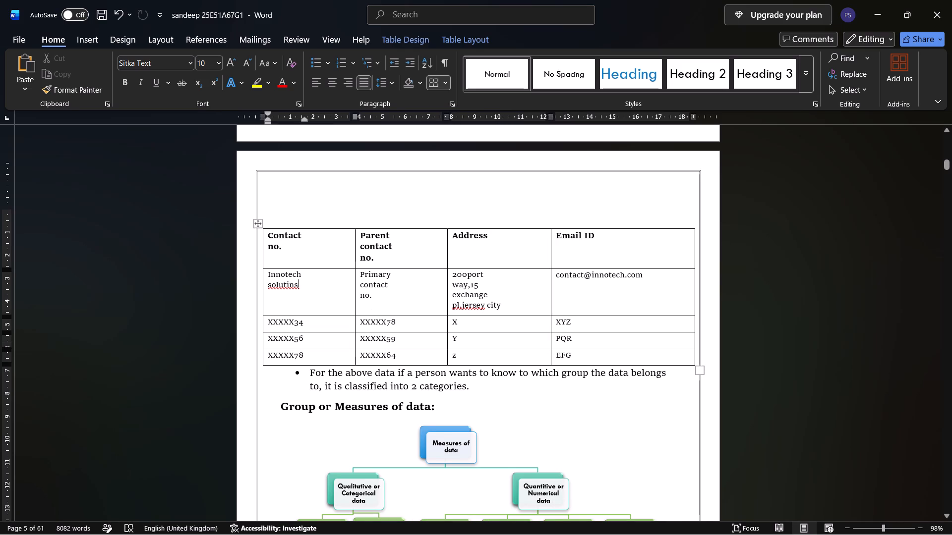
Shift the border between Parent contact no. and Address to narrow the Parent contact no. column to about 3.8 cm.
click(447, 290)
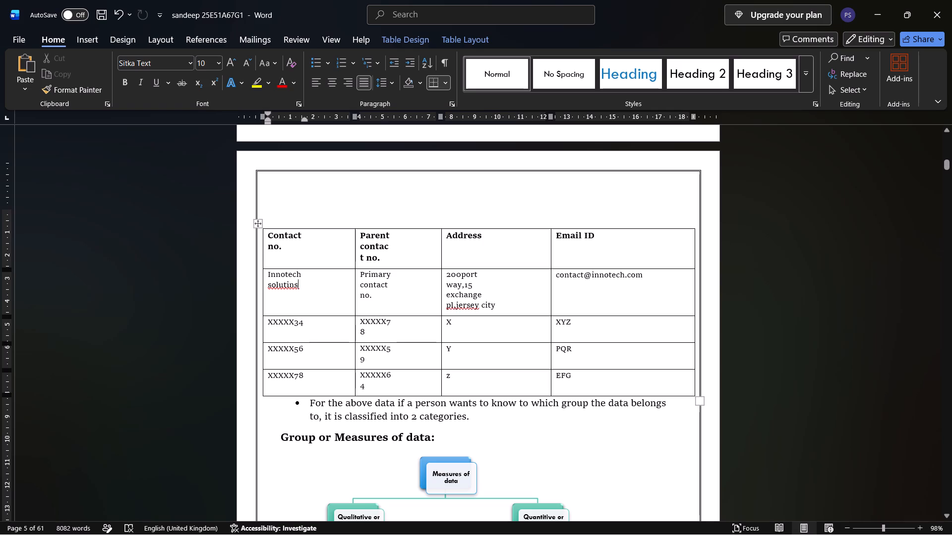
Delete the street name and its abbreviation after "15" in the Innotech row's address, keeping the comma before the city.
drag(484, 292, 444, 296)
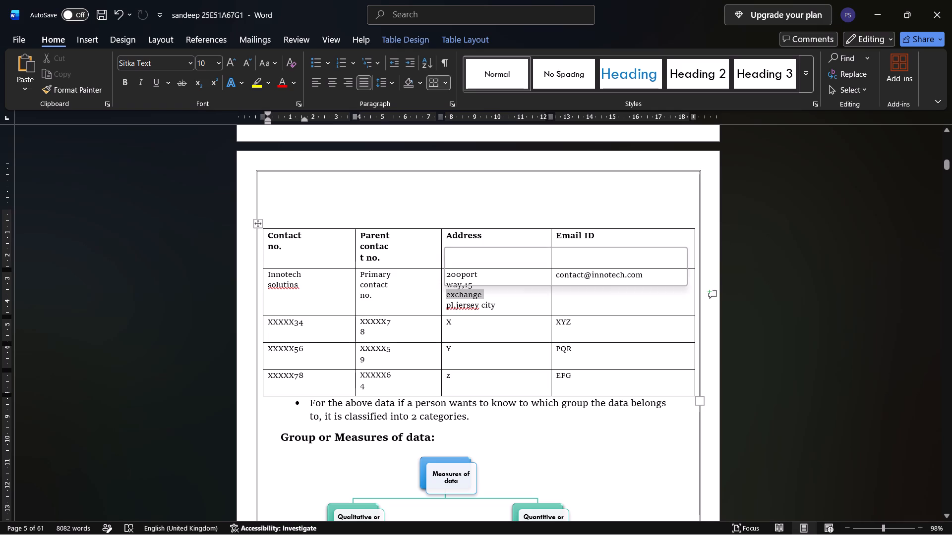
key(BackSpace)
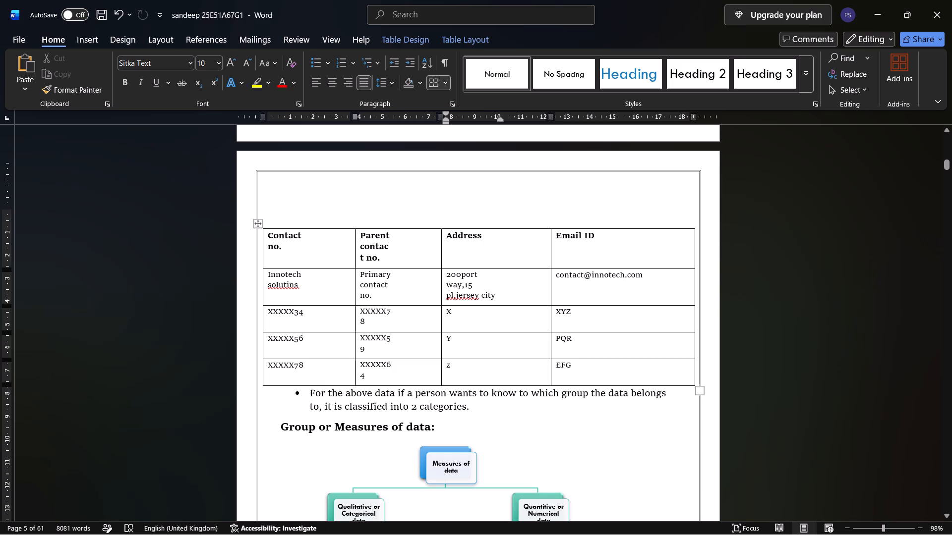
click(452, 296)
key(BackSpace)
key(BackSpace)
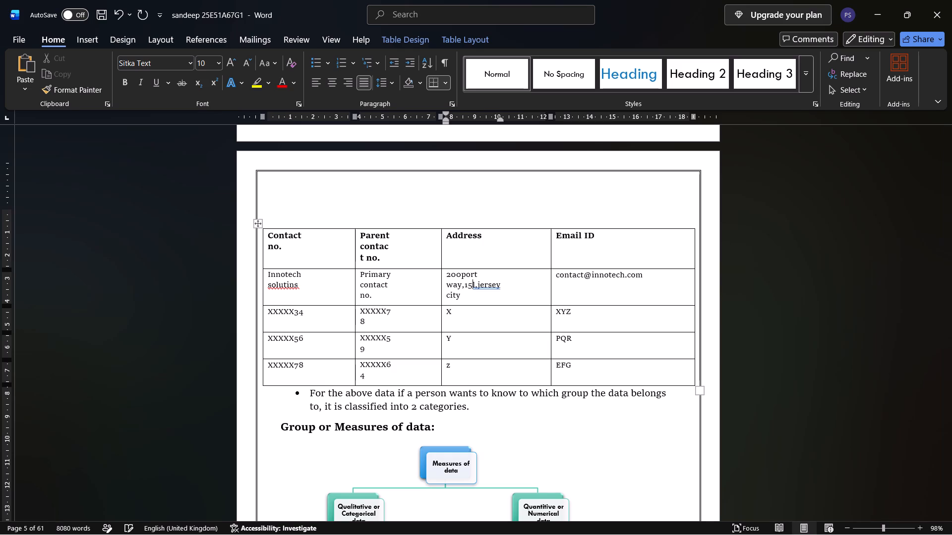
click(509, 289)
click(475, 284)
key(BackSpace)
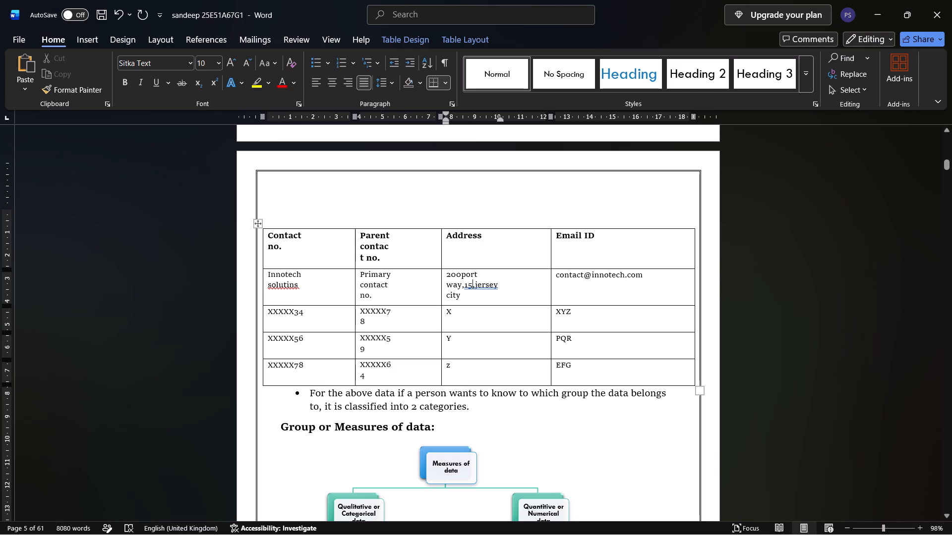
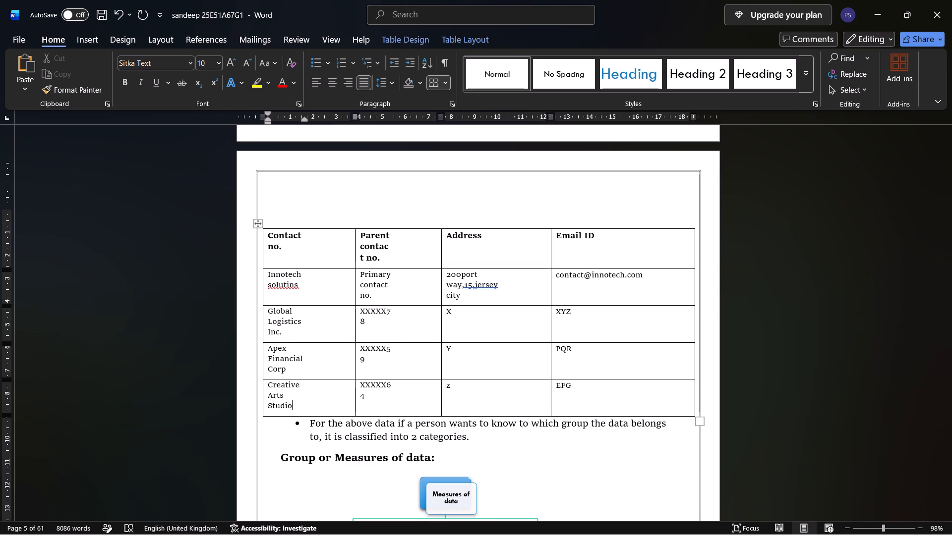
Select the parent contact number entry in the Global Logistics Inc. row of the contact table.
drag(391, 311, 361, 314)
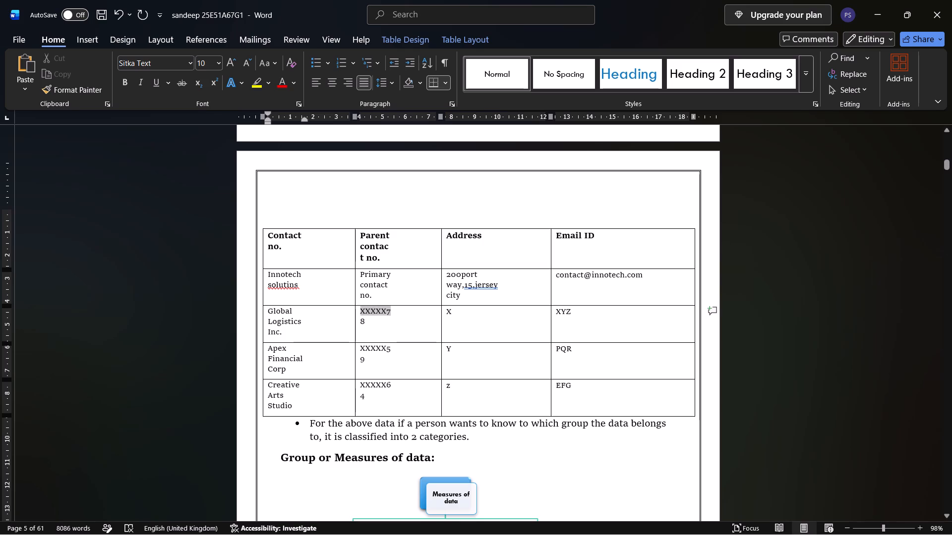
drag(361, 314, 362, 321)
drag(362, 321, 359, 314)
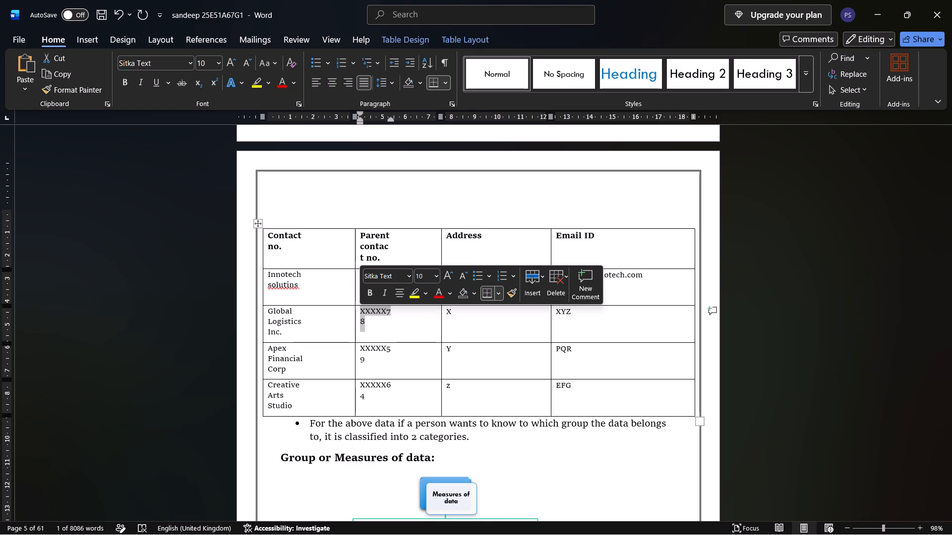
click(359, 314)
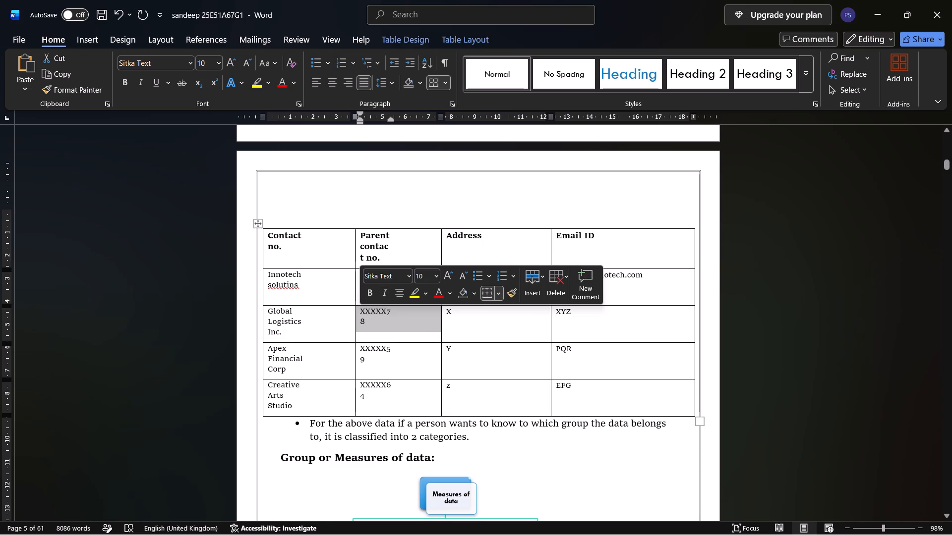
Replace the parent contact number entry in the Global Logistics Inc. row with the copied text "Creative Arts Studio".
click(351, 278)
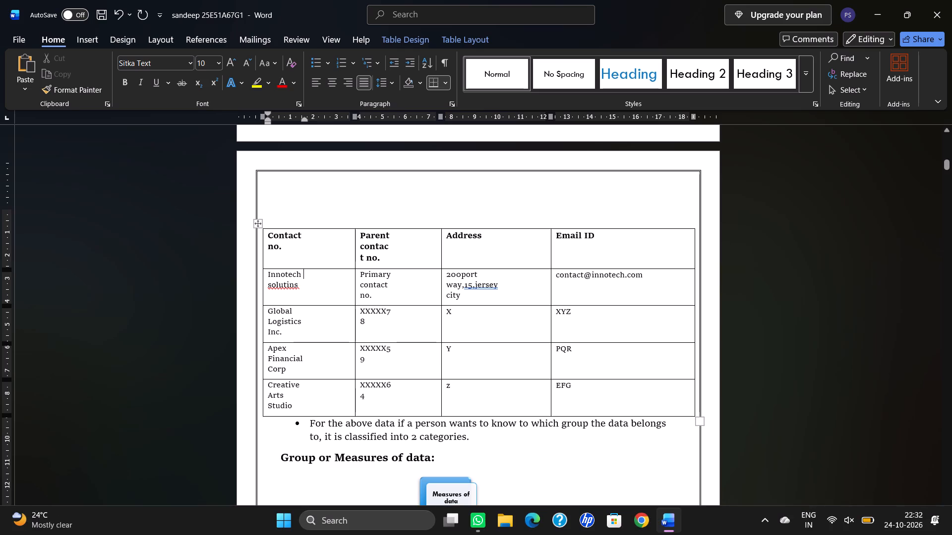
drag(393, 313, 359, 319)
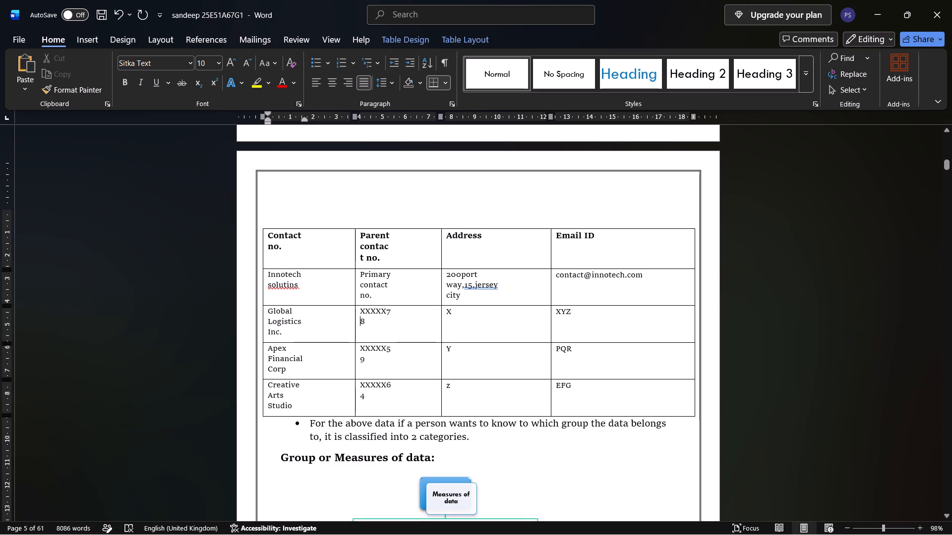
drag(359, 319, 378, 312)
drag(378, 312, 361, 323)
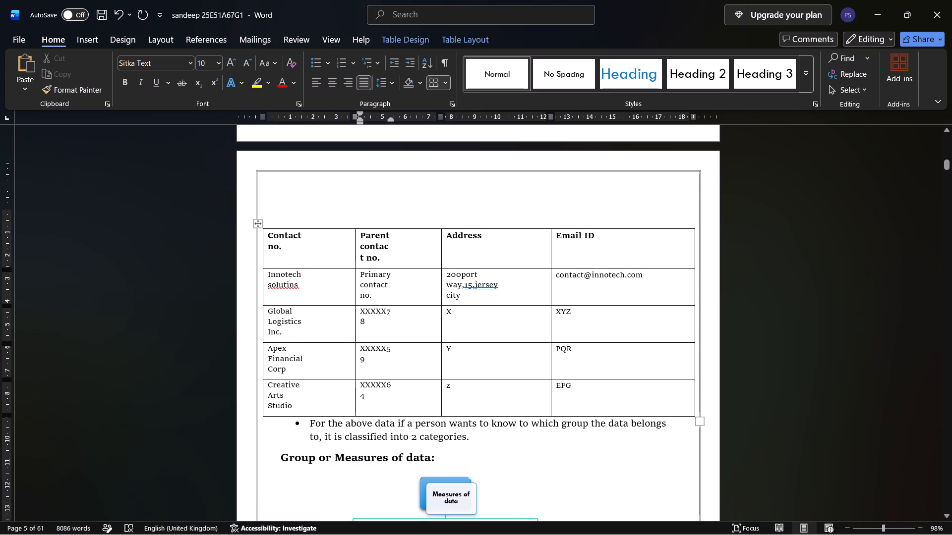
drag(364, 322, 356, 311)
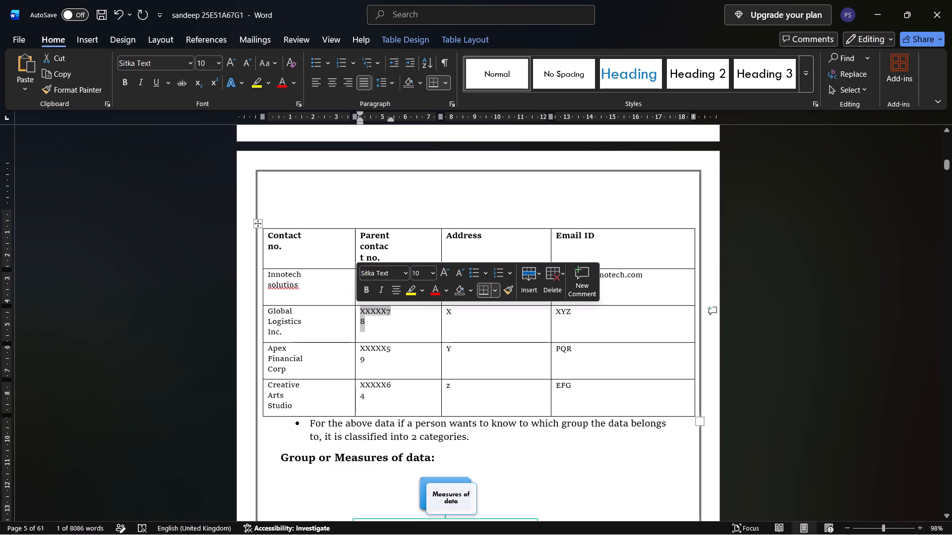
key(ctrl+v)
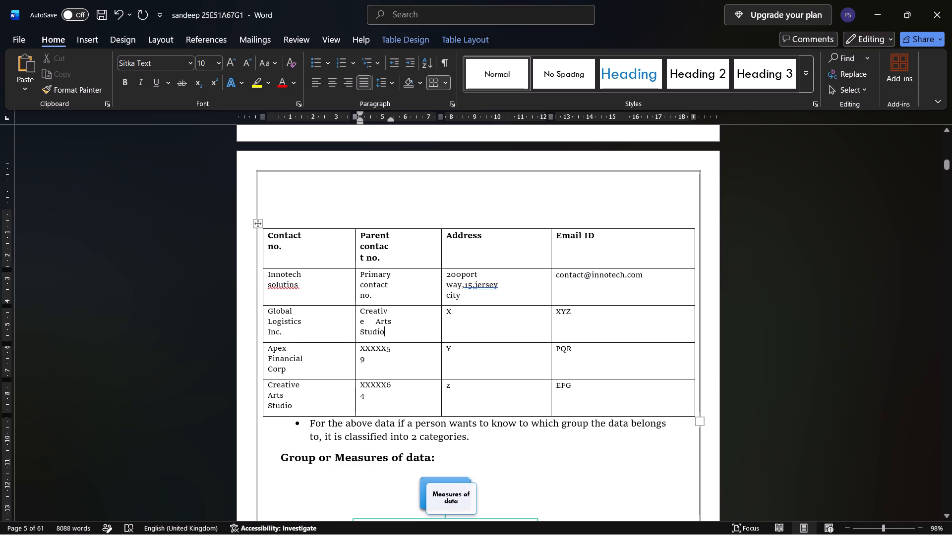
Select the pasted "Creative Arts Studio" entry in the Parent contact no. cell of the Global Logistics Inc. row.
drag(359, 311, 363, 311)
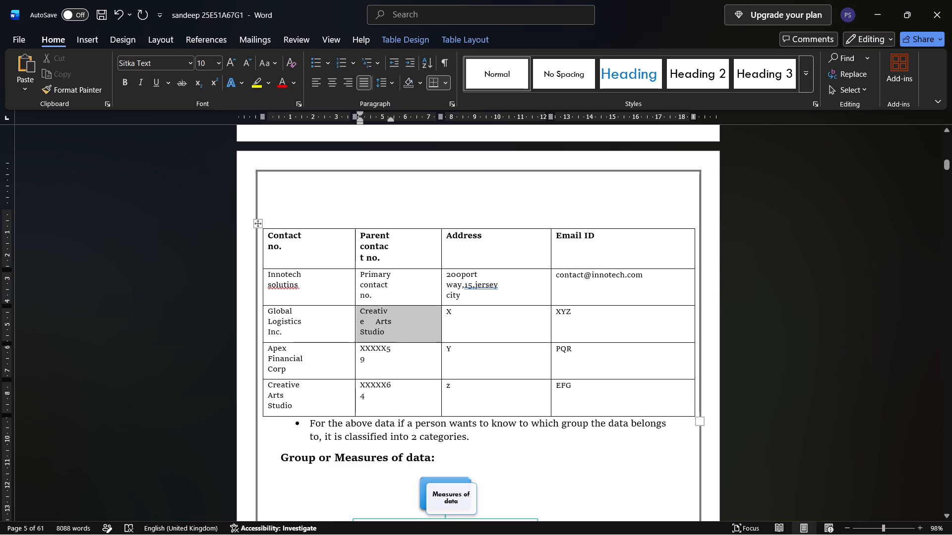
drag(363, 311, 370, 318)
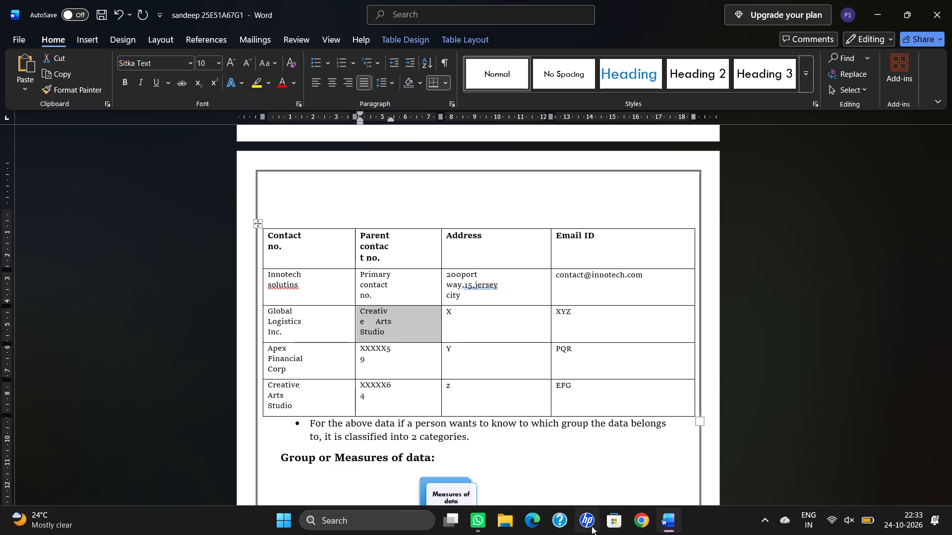
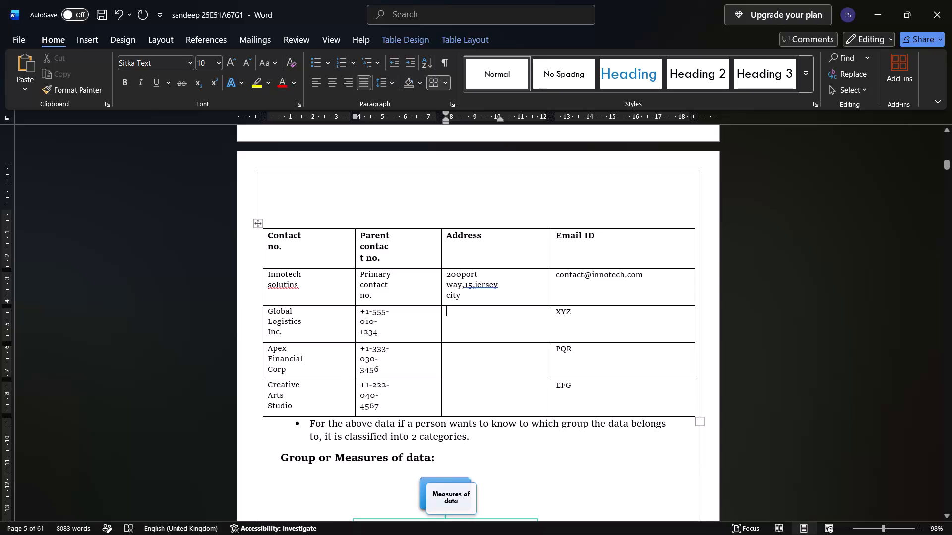
Paste the three copied contact numbers into the Address cell of the Global Logistics Inc. row.
key(ctrl+v)
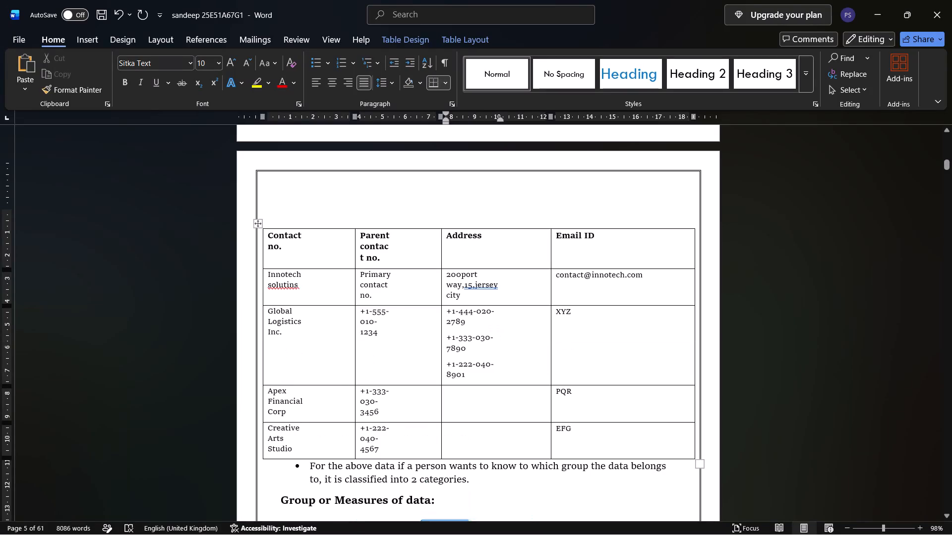
Move the last of the three pasted numbers from the Global Logistics Inc. row to the Creative Arts Studio row's Address cell.
drag(468, 378, 449, 366)
key(ctrl+c)
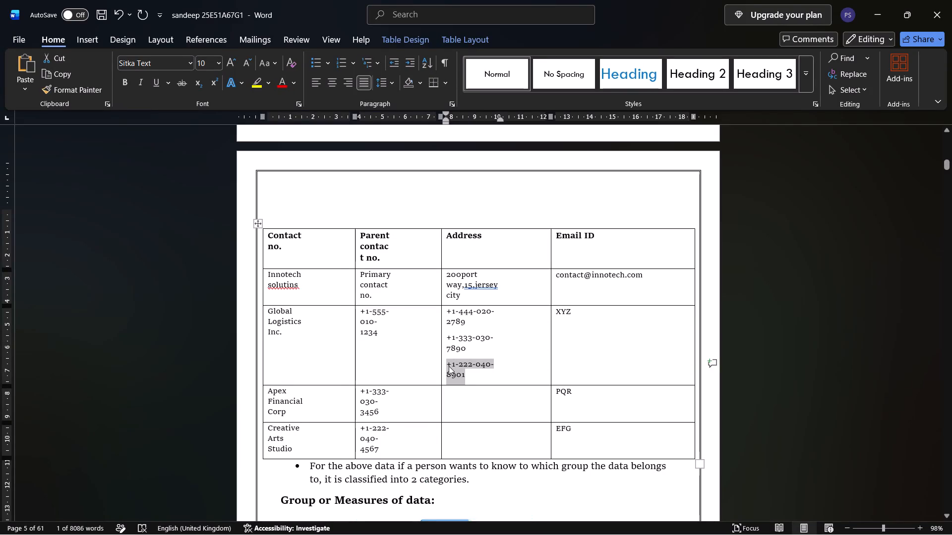
click(454, 433)
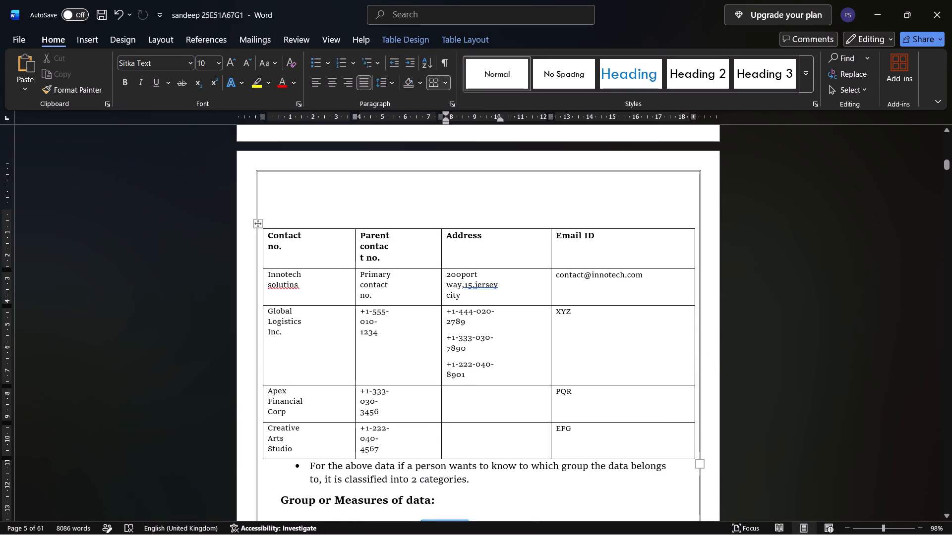
key(ctrl+v)
drag(464, 374, 445, 362)
key(BackSpace)
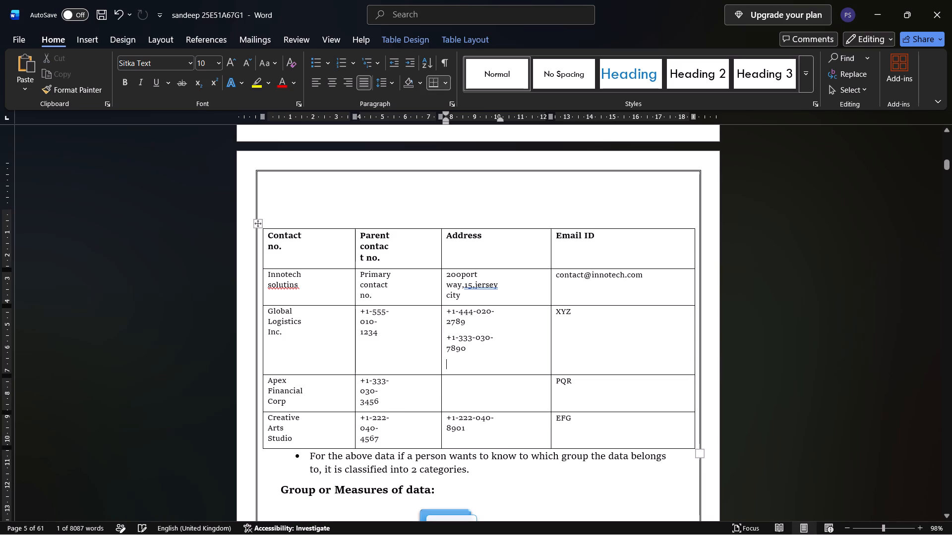
Move the second phone number from the Global Logistics Inc. address cell to the Apex Financial Corp address cell, removing leftover blank lines.
drag(466, 348, 445, 334)
key(ctrl+c)
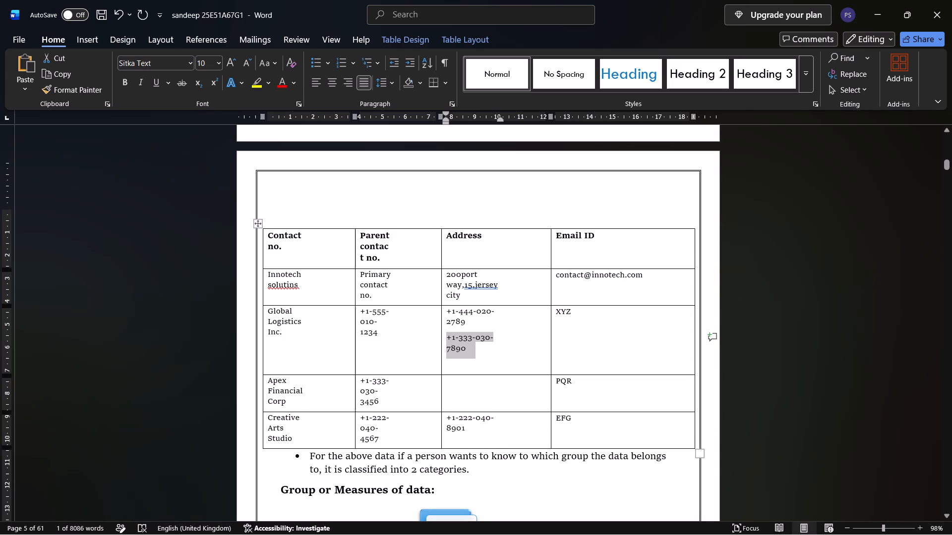
click(465, 394)
key(ctrl+v)
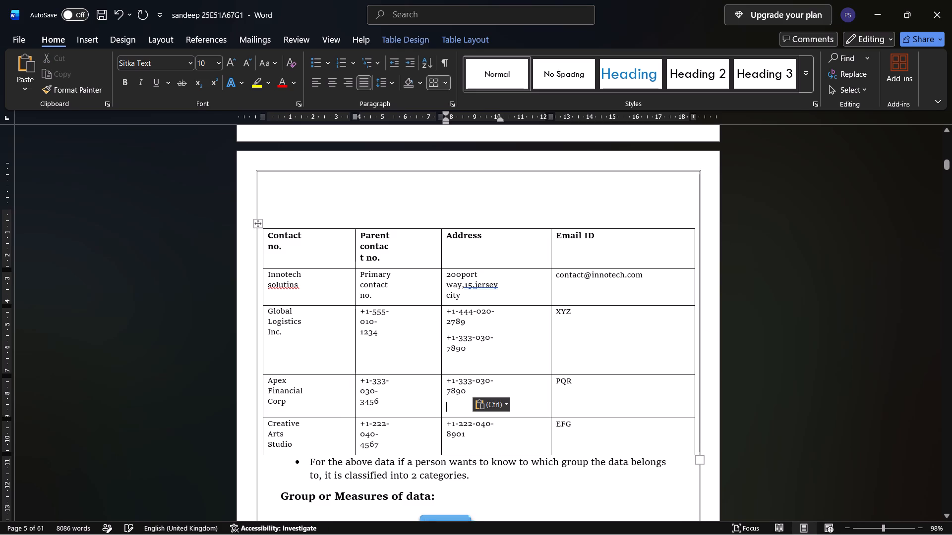
drag(472, 349, 445, 335)
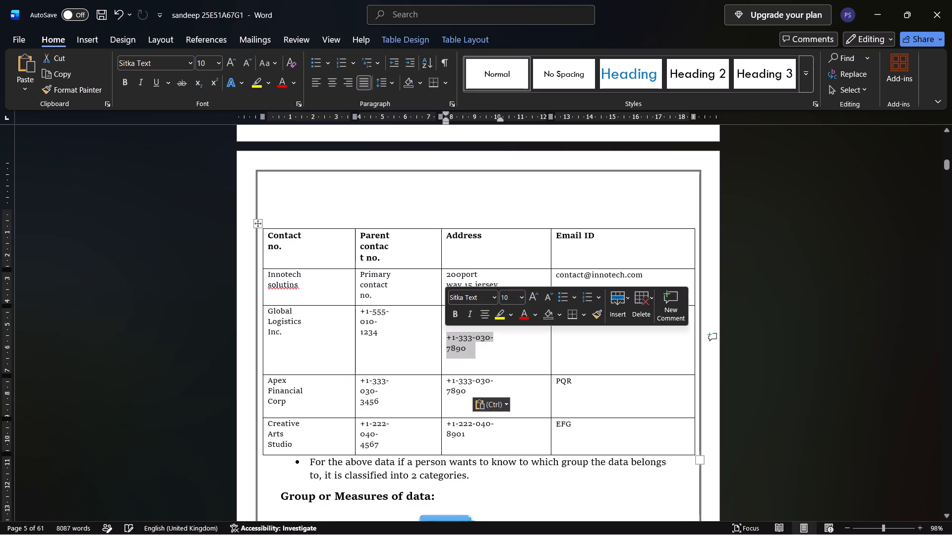
key(BackSpace)
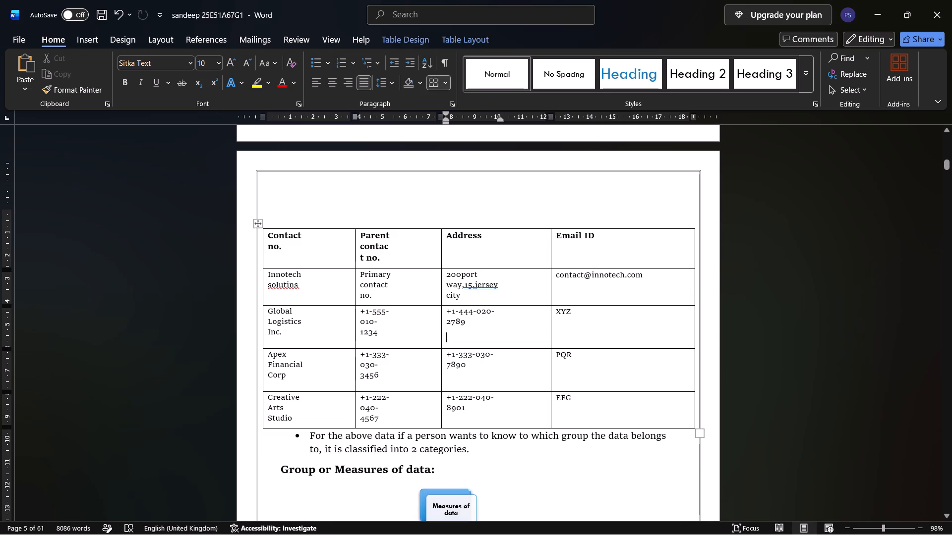
key(BackSpace)
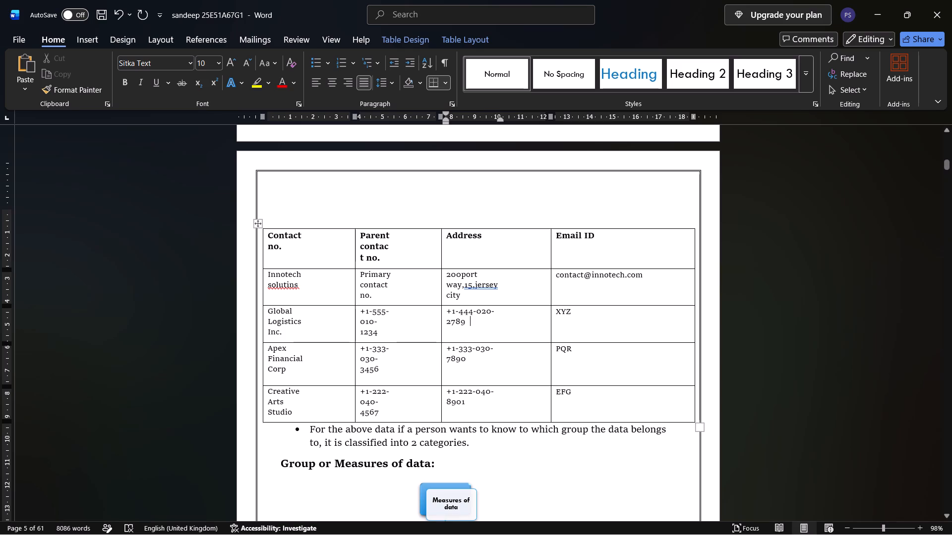
click(448, 376)
key(BackSpace)
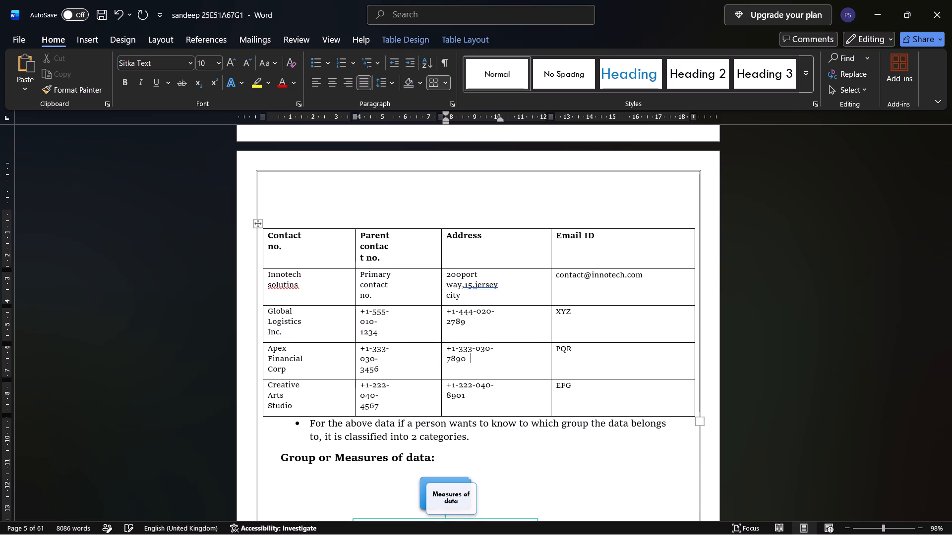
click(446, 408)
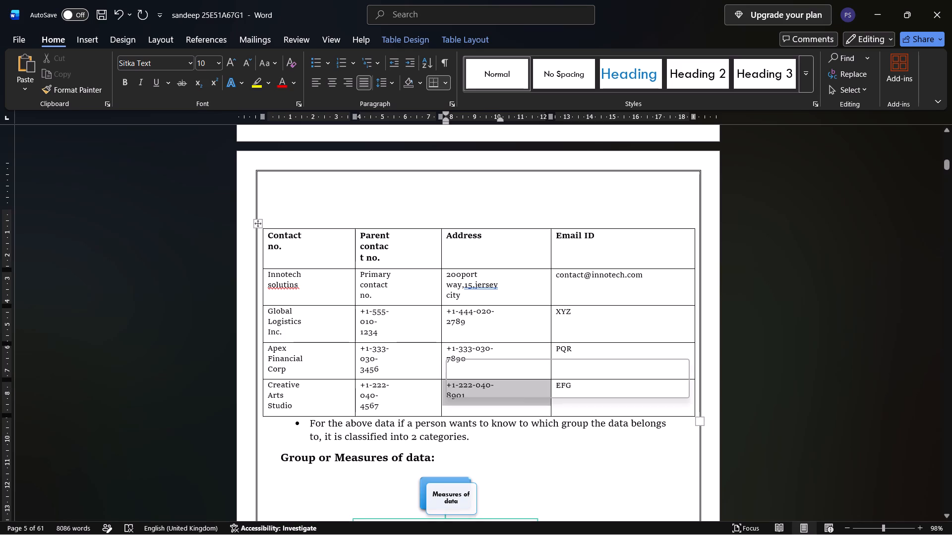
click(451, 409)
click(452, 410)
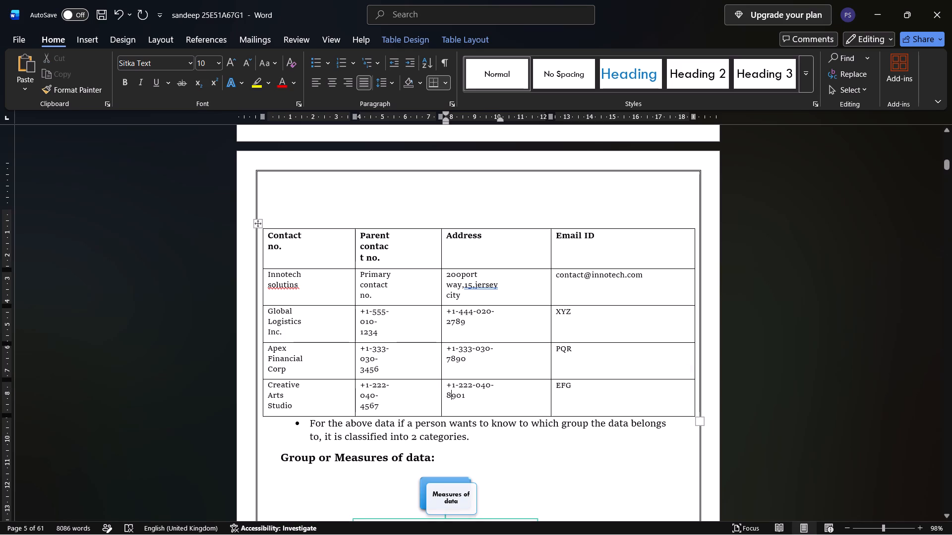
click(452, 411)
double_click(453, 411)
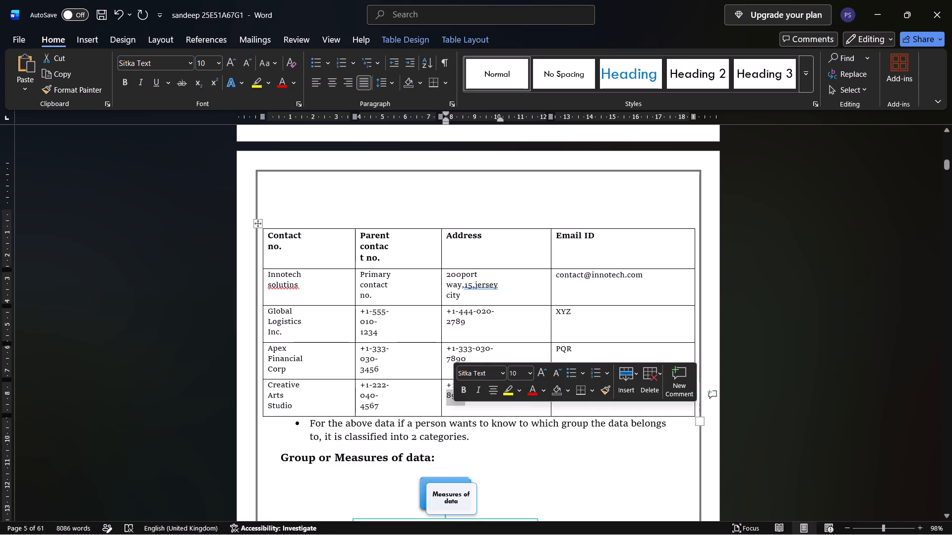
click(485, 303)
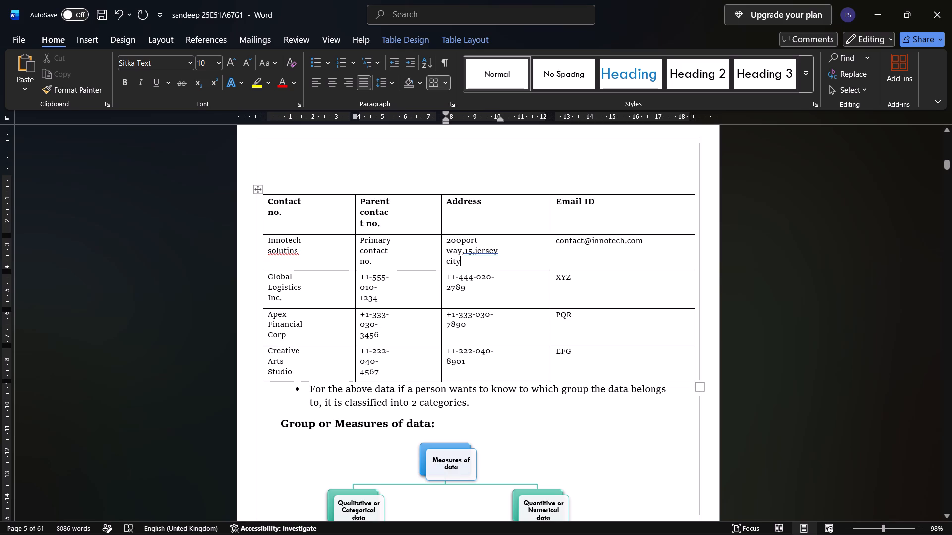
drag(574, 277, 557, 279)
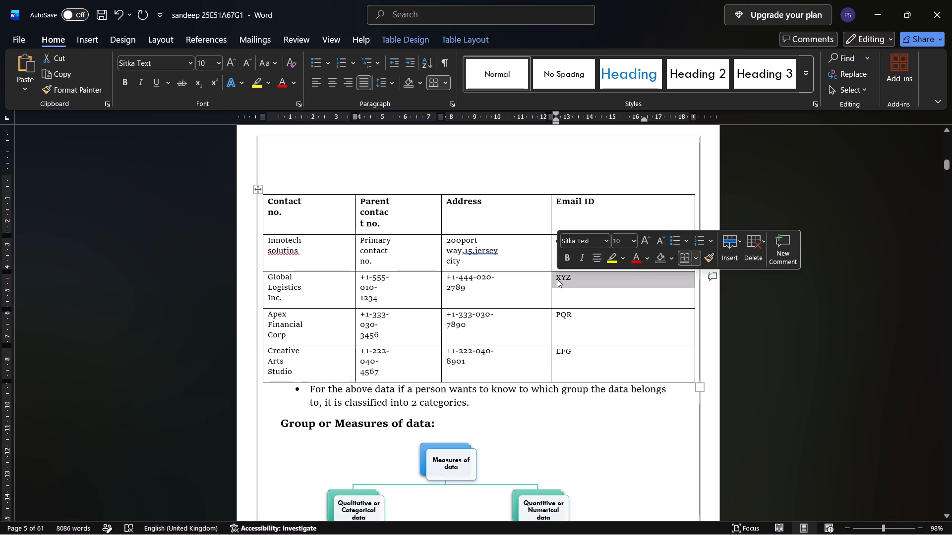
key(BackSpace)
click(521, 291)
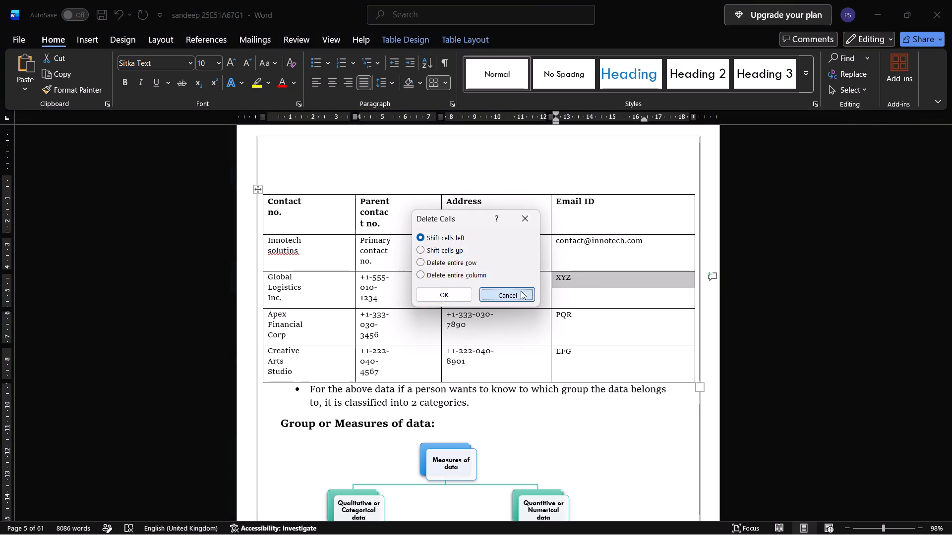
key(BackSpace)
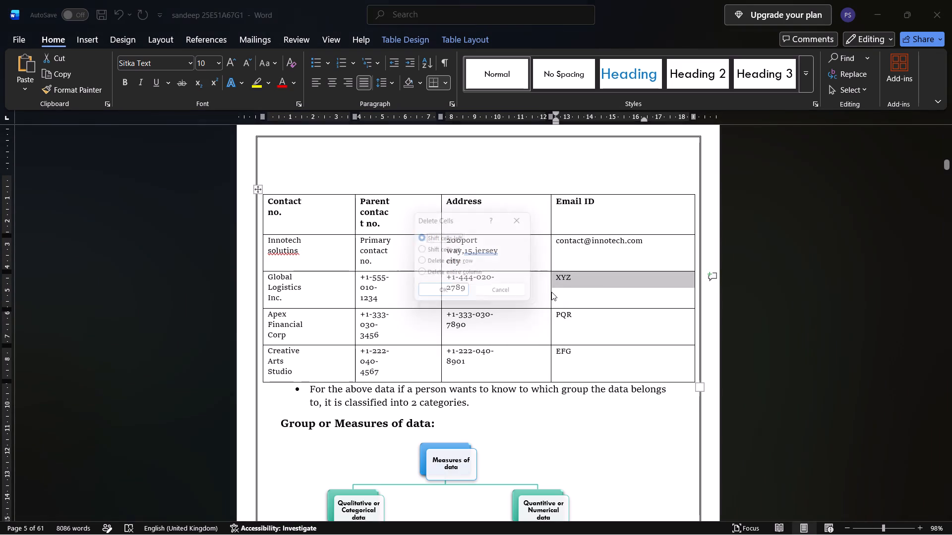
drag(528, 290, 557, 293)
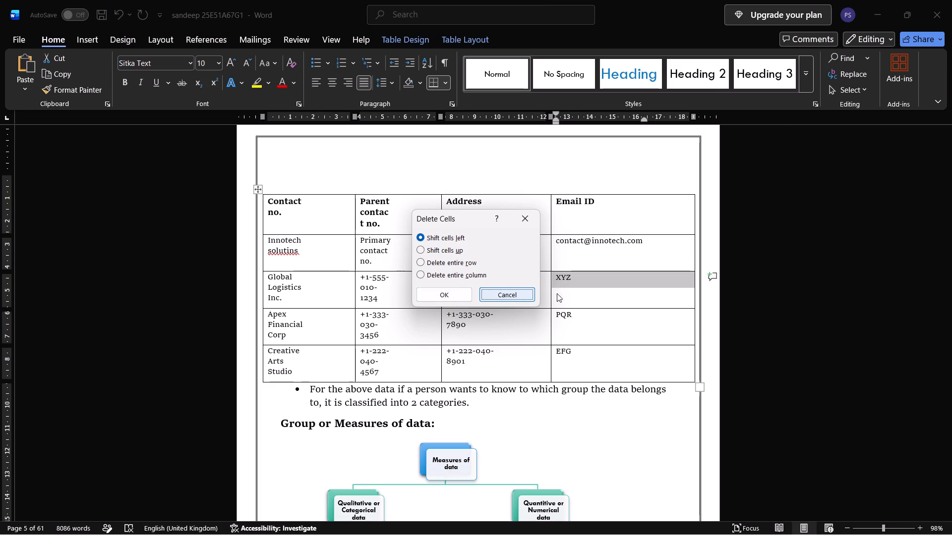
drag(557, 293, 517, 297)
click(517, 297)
Clear the XYZ text from the Email ID cell of the Global Logistics Inc. row, keeping the cell itself.
drag(575, 277, 552, 280)
key(BackSpace)
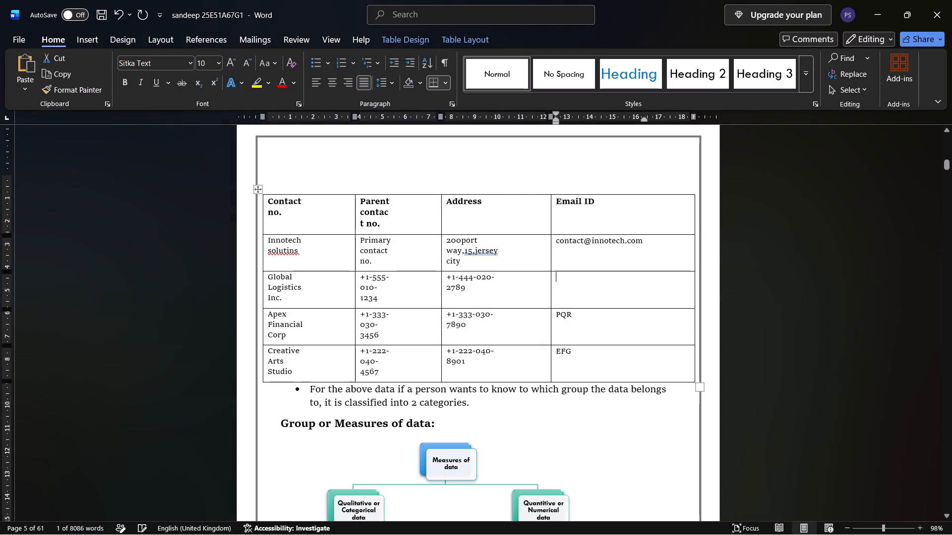
Select the PQR text in the Email ID cell of the Apex Financial Corp row.
drag(572, 316, 557, 315)
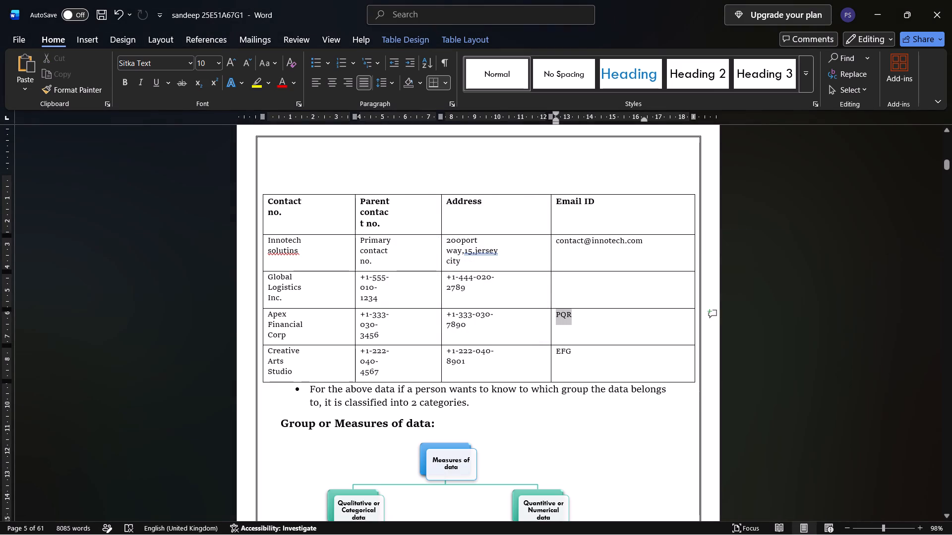
Clear the PQR and EFG placeholders from the Email ID cells of the Apex Financial Corp and Creative Arts Studio rows.
drag(557, 315, 552, 316)
key(BackSpace)
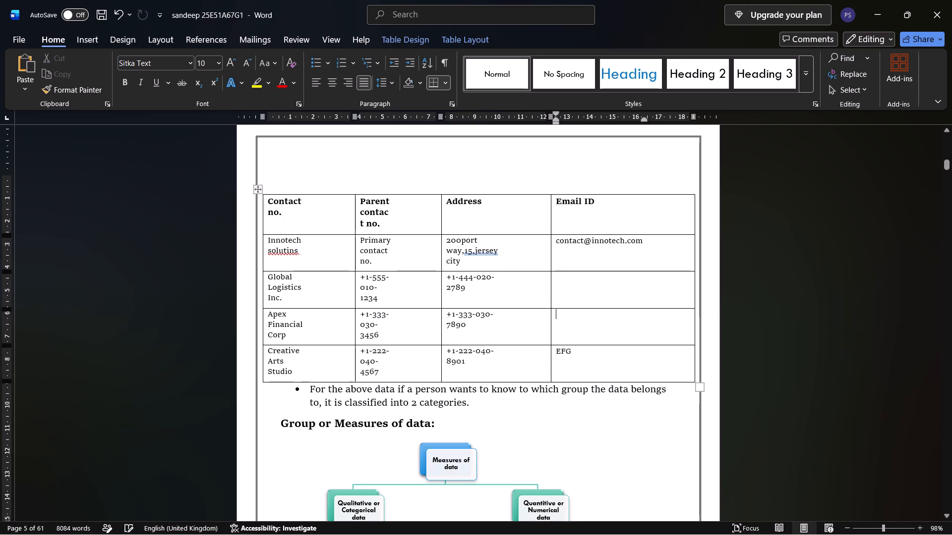
drag(570, 352, 554, 348)
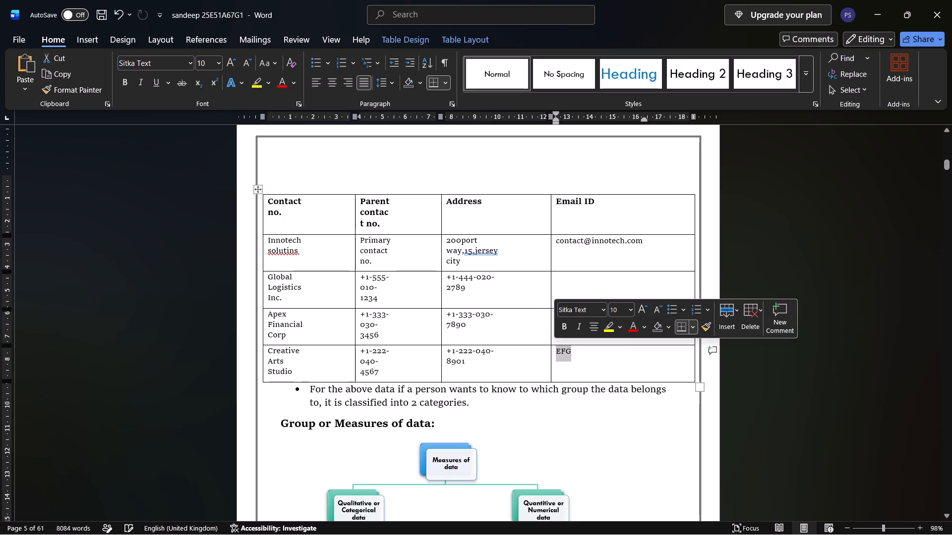
key(BackSpace)
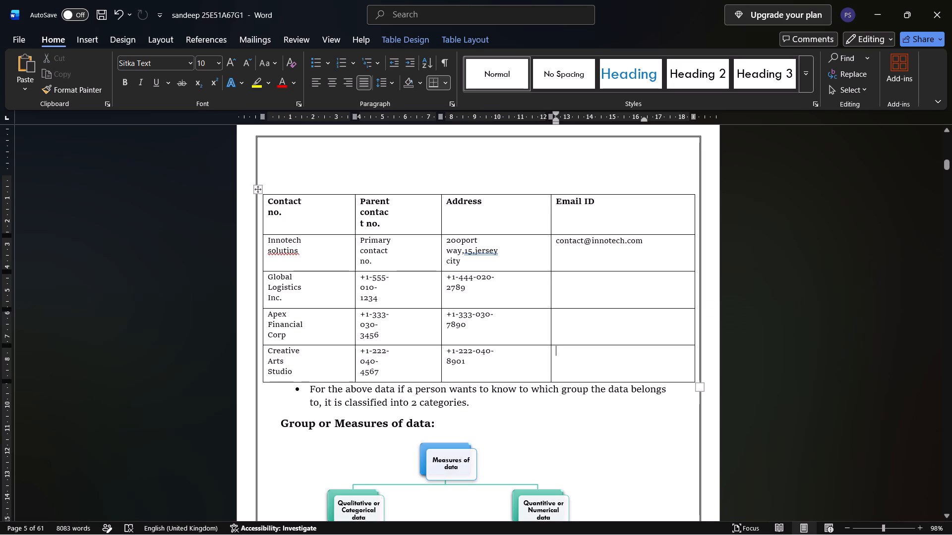
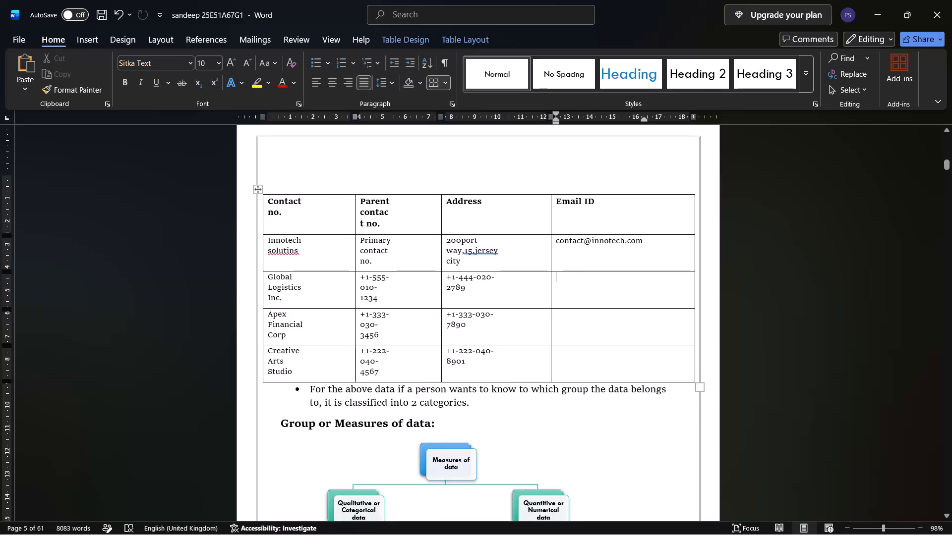
Paste the three copied company email addresses into the Email ID cell of the Global Logistics Inc. row.
key(ctrl+v)
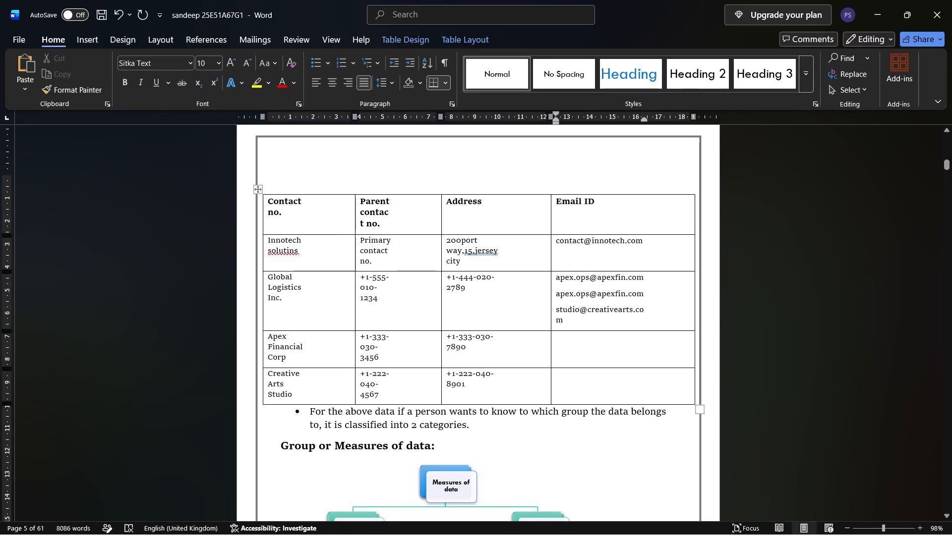
Move the third email address, the studio one, from the Global Logistics Inc. row to the Creative Arts Studio Email ID cell.
drag(565, 318, 559, 310)
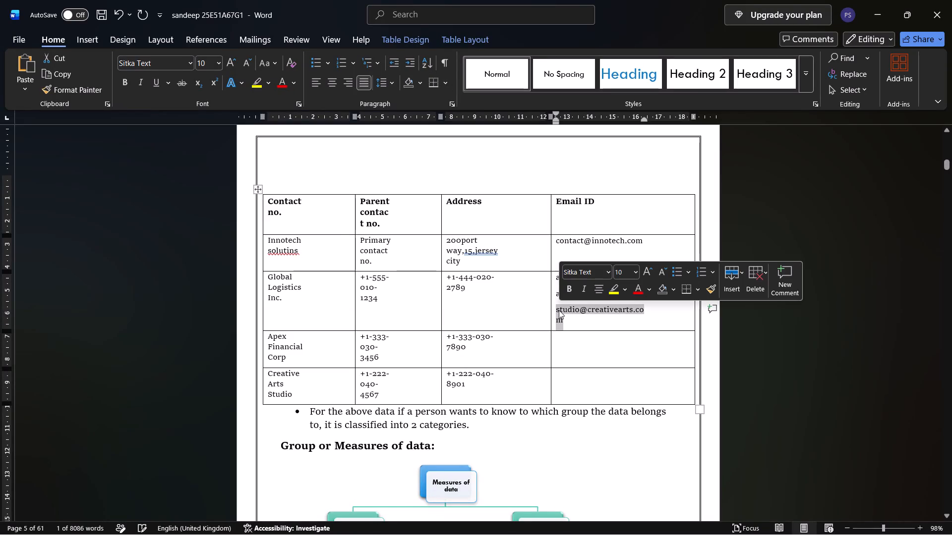
key(ctrl+c)
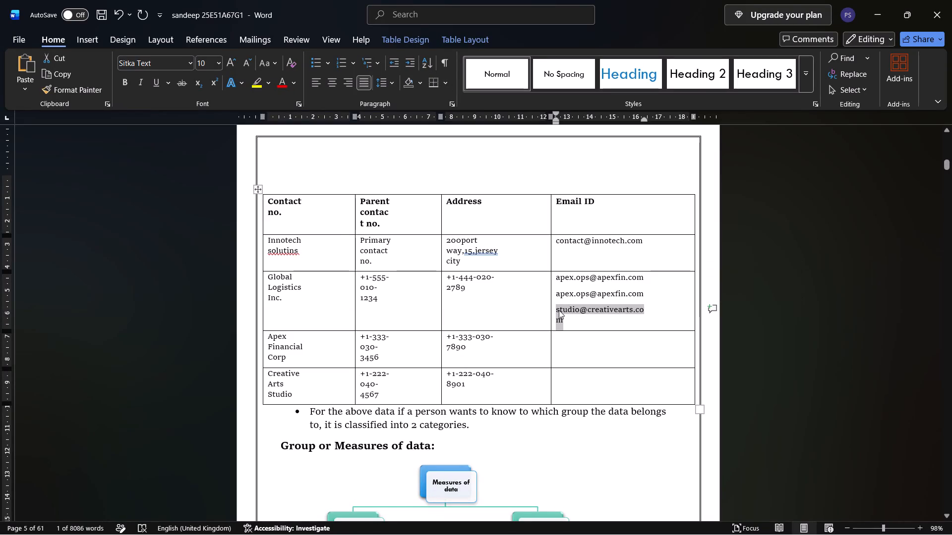
key(BackSpace)
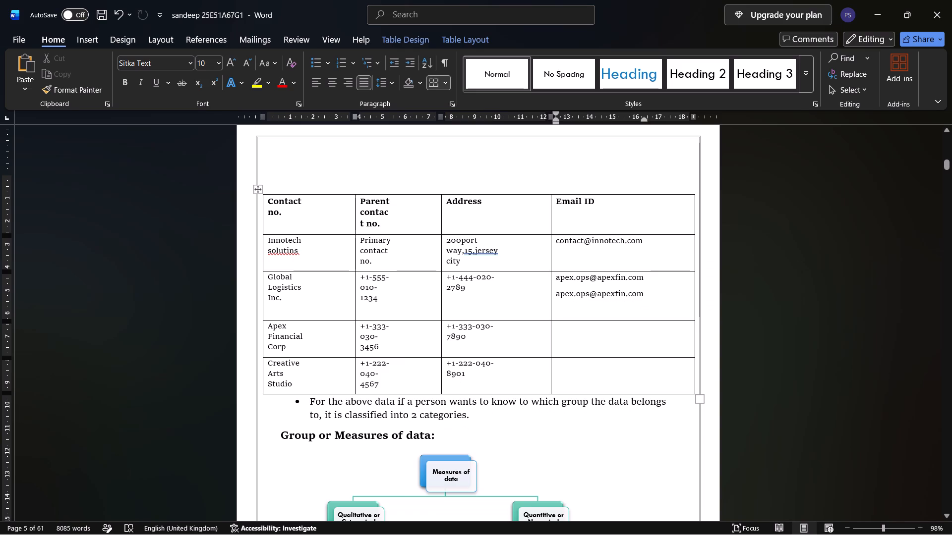
click(569, 376)
key(ctrl+v)
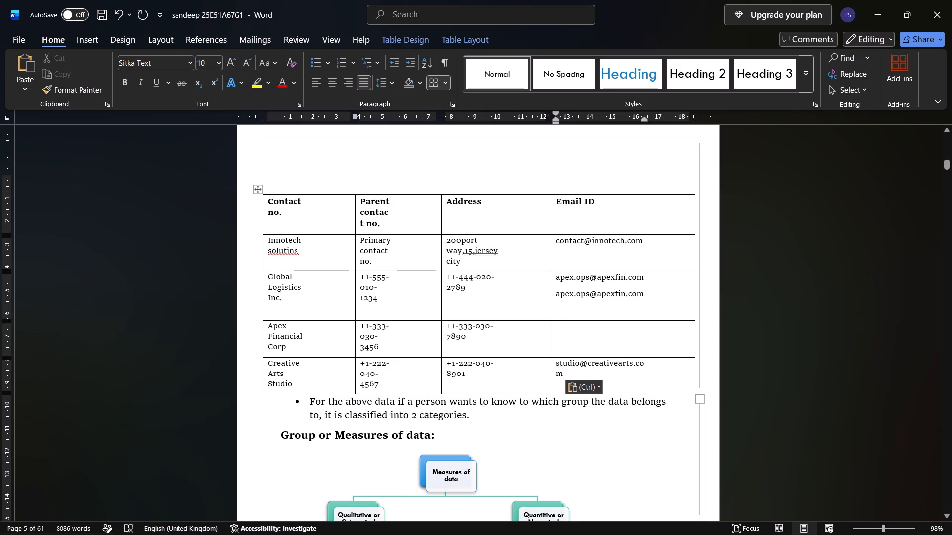
Move the second email address from the Global Logistics Inc. row to the Email ID cell of the Apex Financial Corp row.
drag(645, 295, 580, 293)
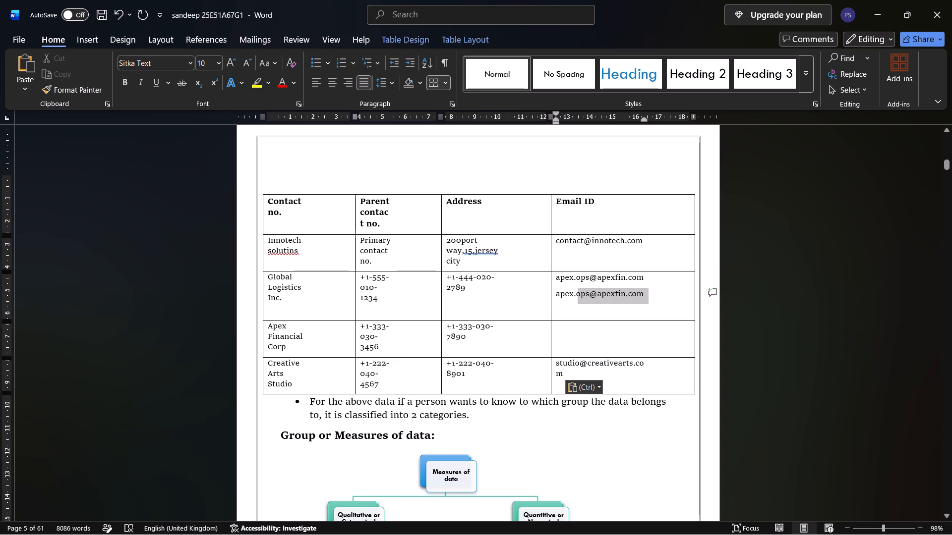
drag(580, 293, 553, 289)
key(ctrl+c)
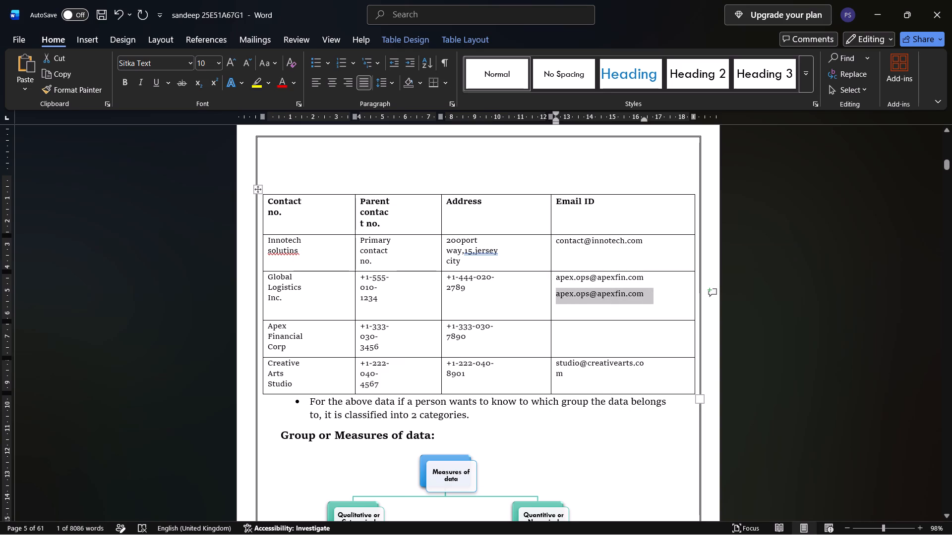
key(BackSpace)
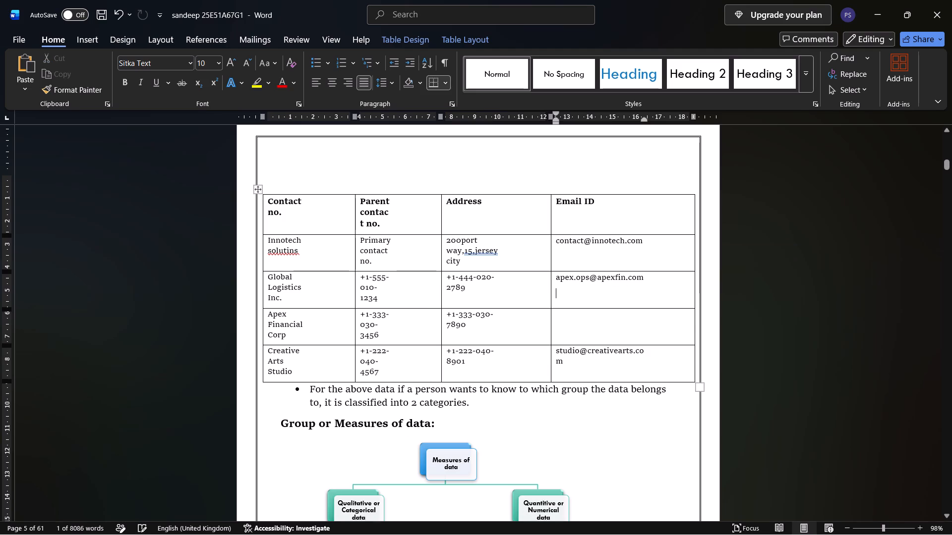
click(554, 337)
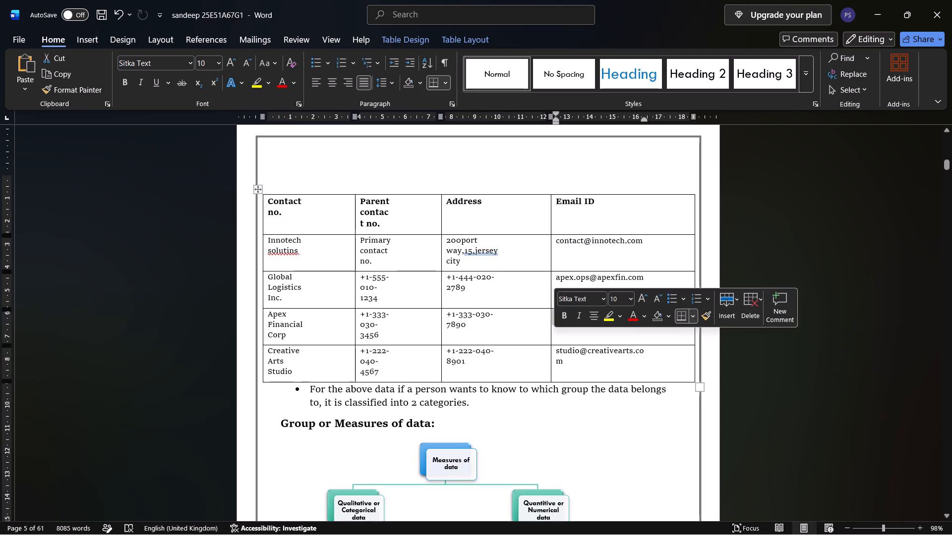
Paste the copied Apex email address into the Email ID cell of Apex Financial Corp, removing blank lines there and in the Global Logistics Inc. cell.
click(585, 337)
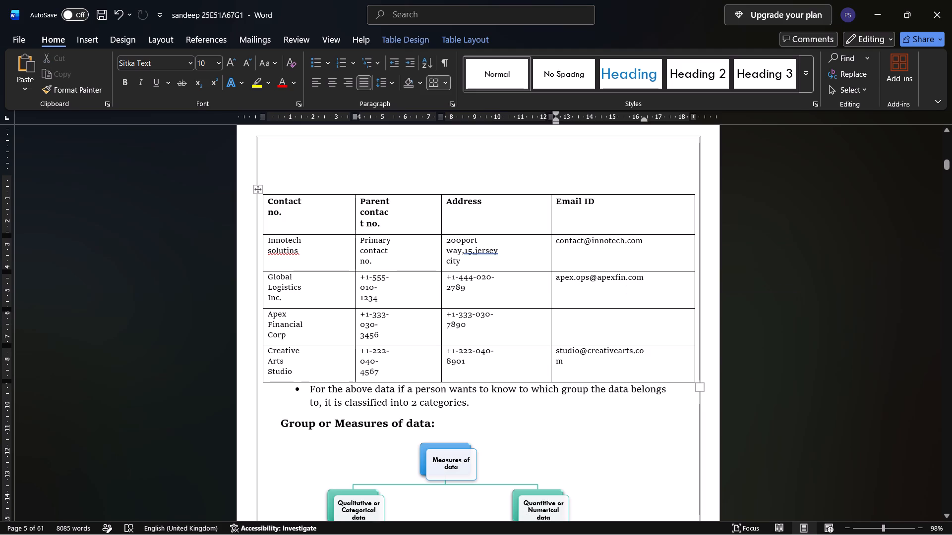
key(ctrl+v)
click(572, 300)
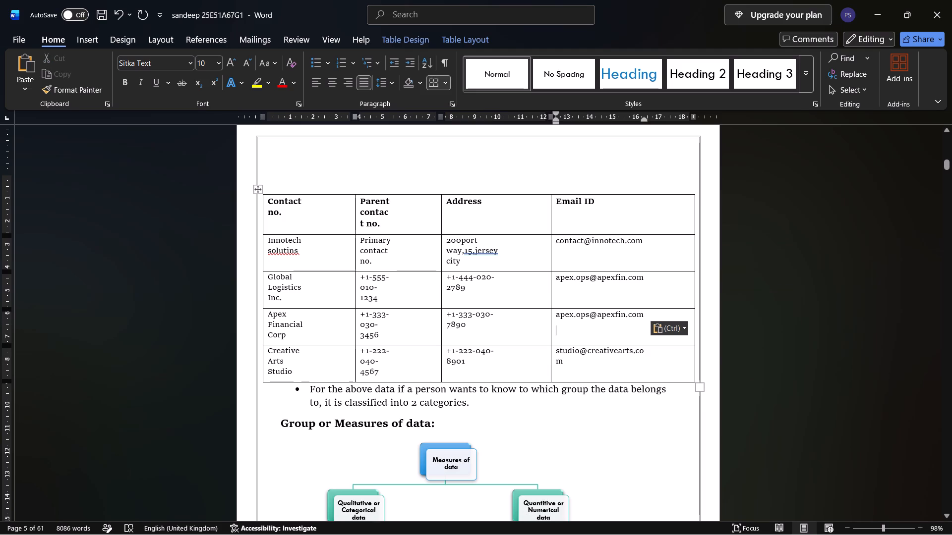
key(BackSpace)
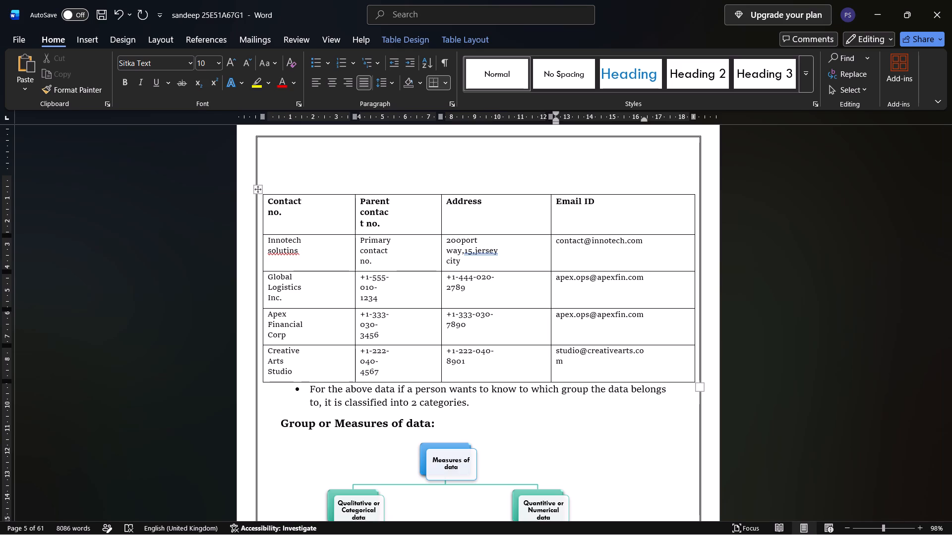
click(570, 339)
key(BackSpace)
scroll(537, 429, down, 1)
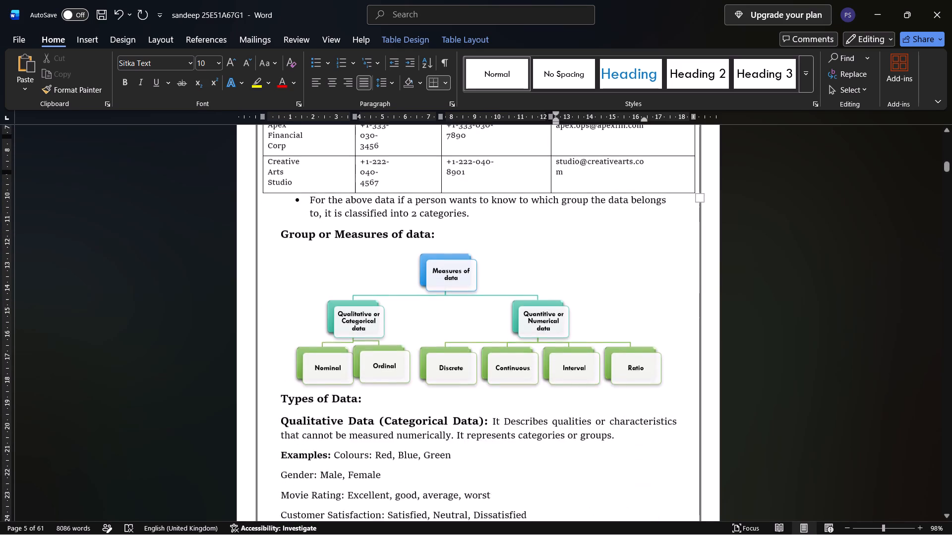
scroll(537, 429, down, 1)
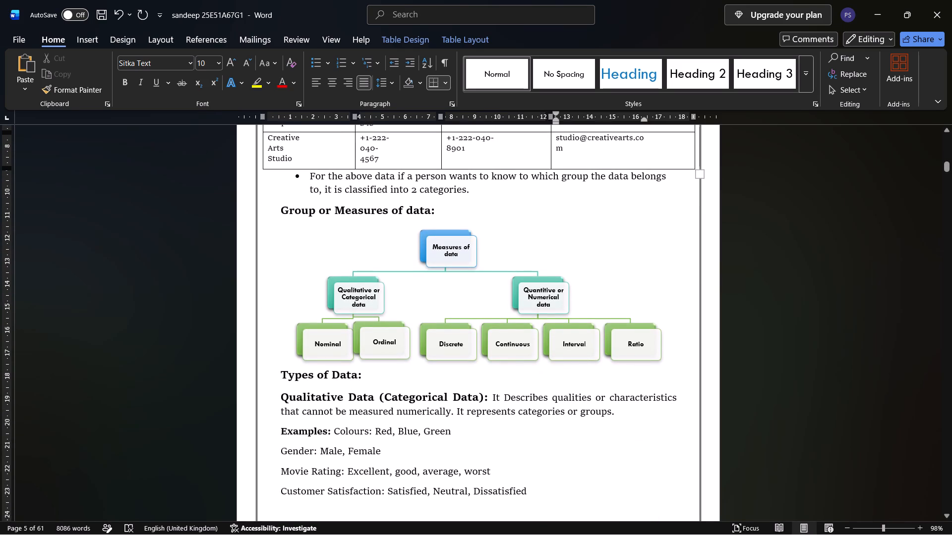
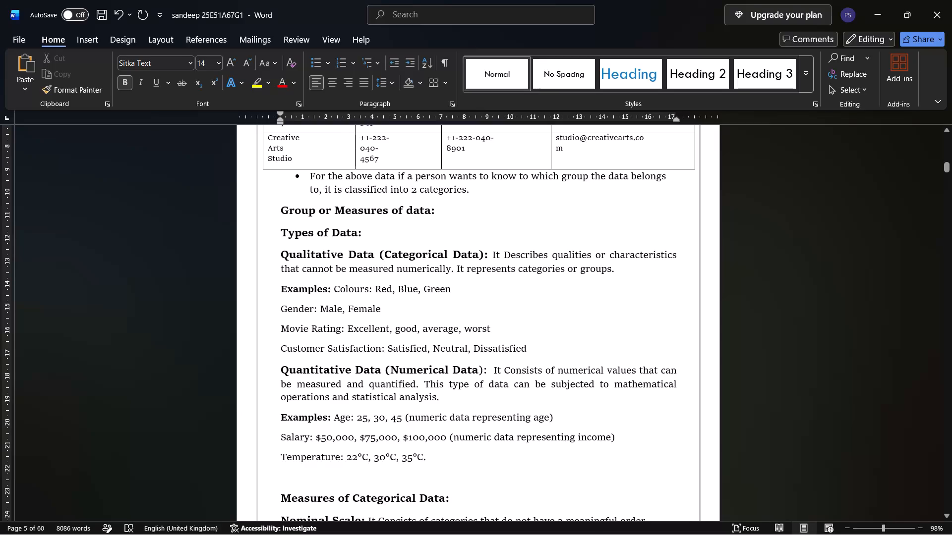
Look through the new-document templates and the files available to open on this PC and in the personal OneDrive.
click(439, 215)
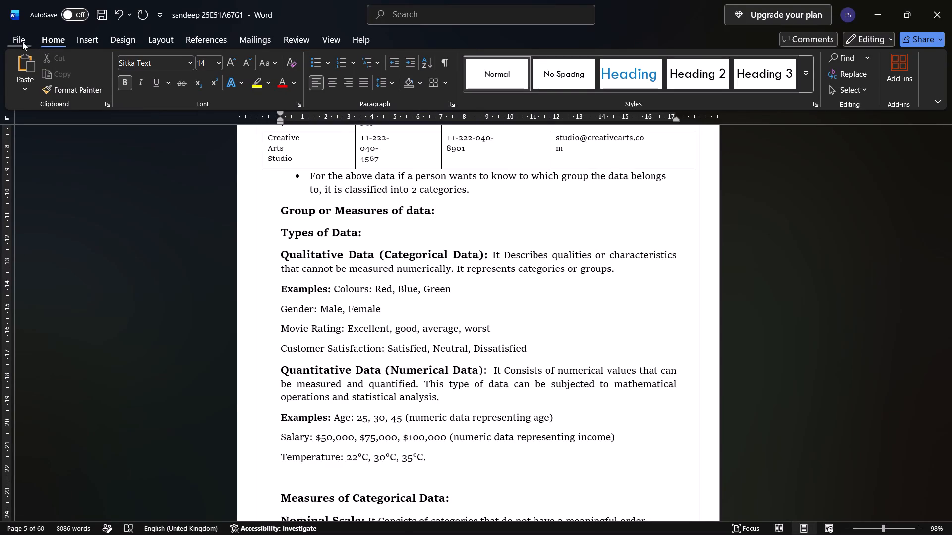
click(22, 42)
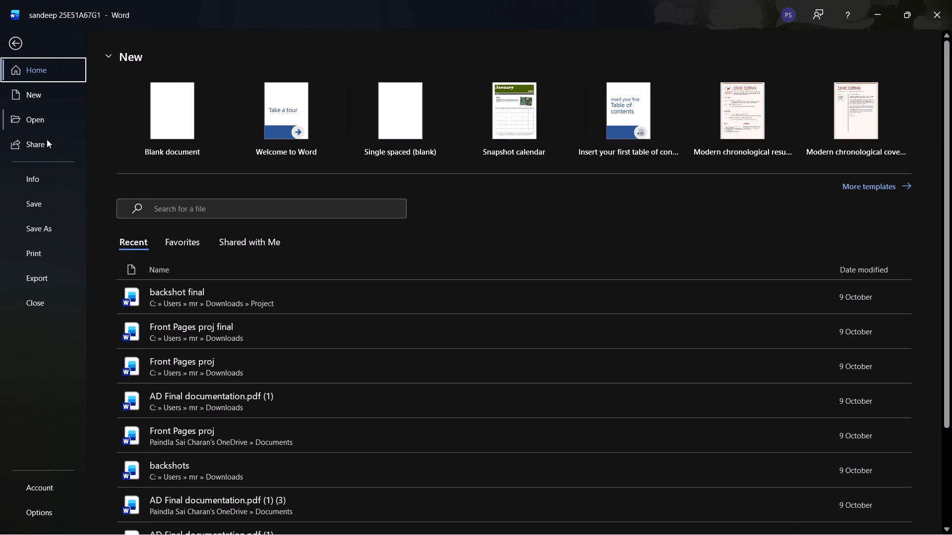
click(29, 96)
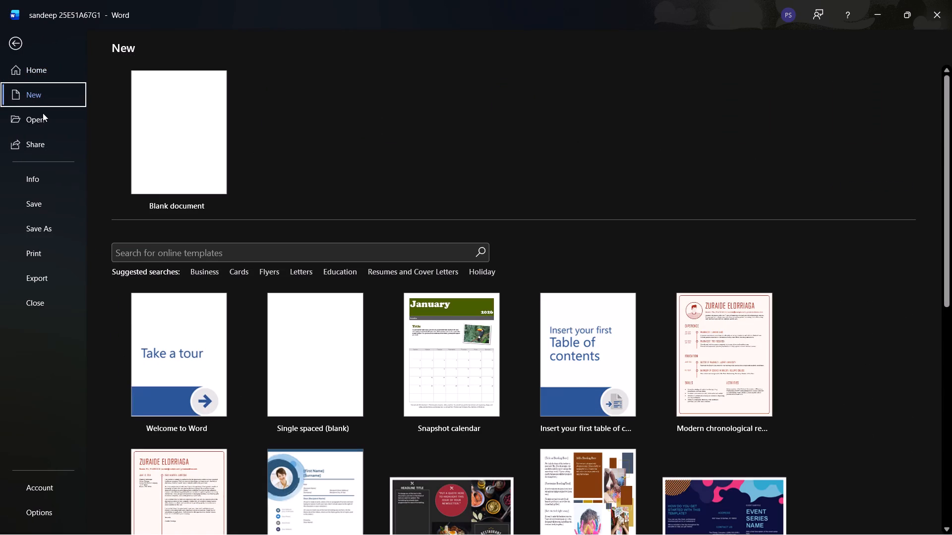
scroll(263, 313, down, 3)
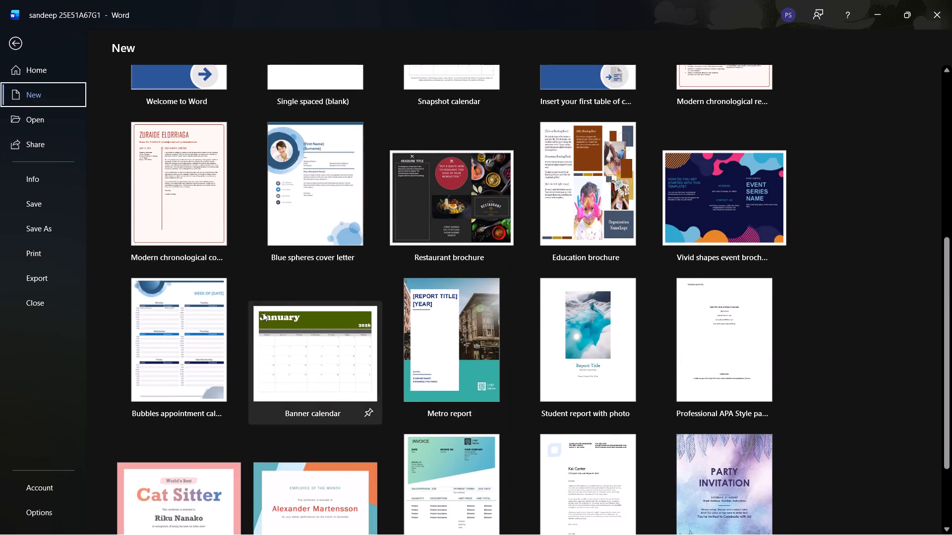
scroll(263, 313, down, 1)
scroll(263, 313, up, 9)
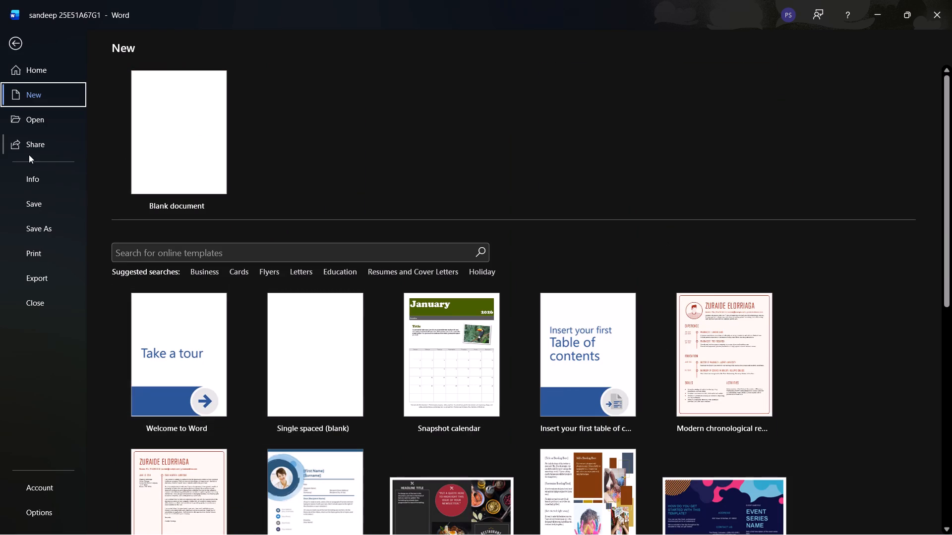
click(34, 121)
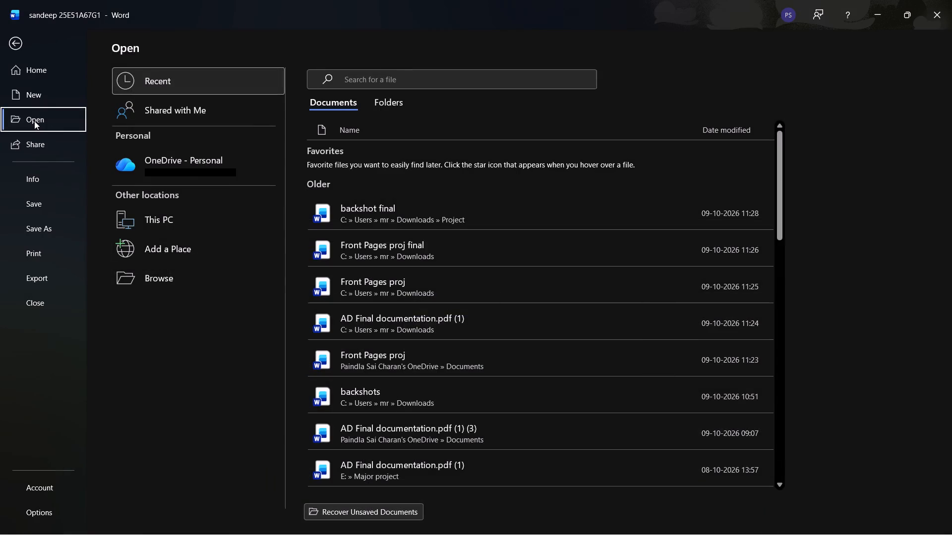
click(218, 217)
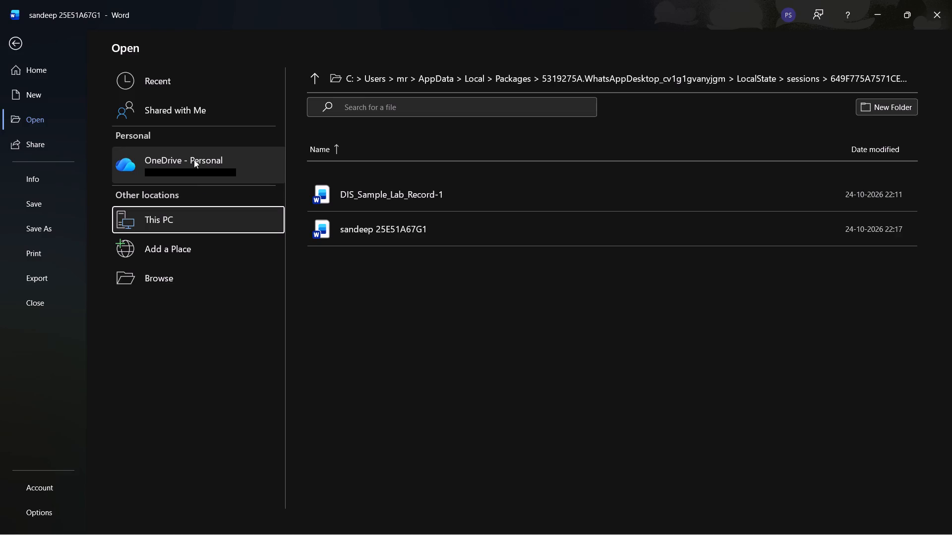
click(194, 160)
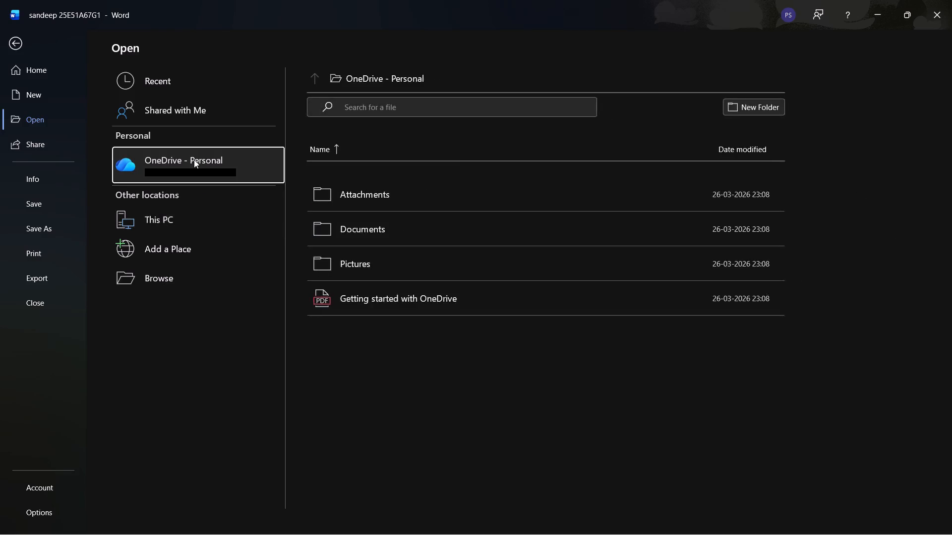
Look through the OneDrive Documents folder, the files shared with this account and the list of recent documents.
click(357, 231)
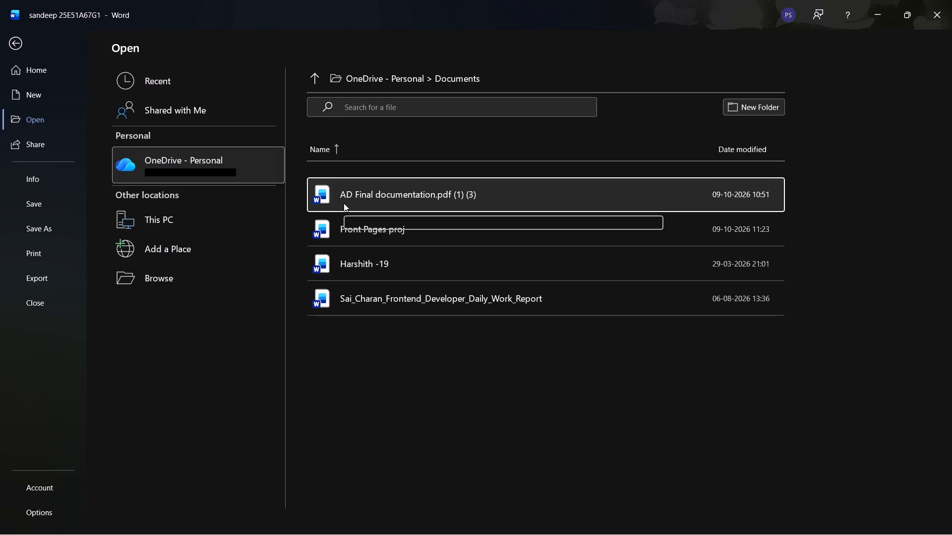
click(222, 108)
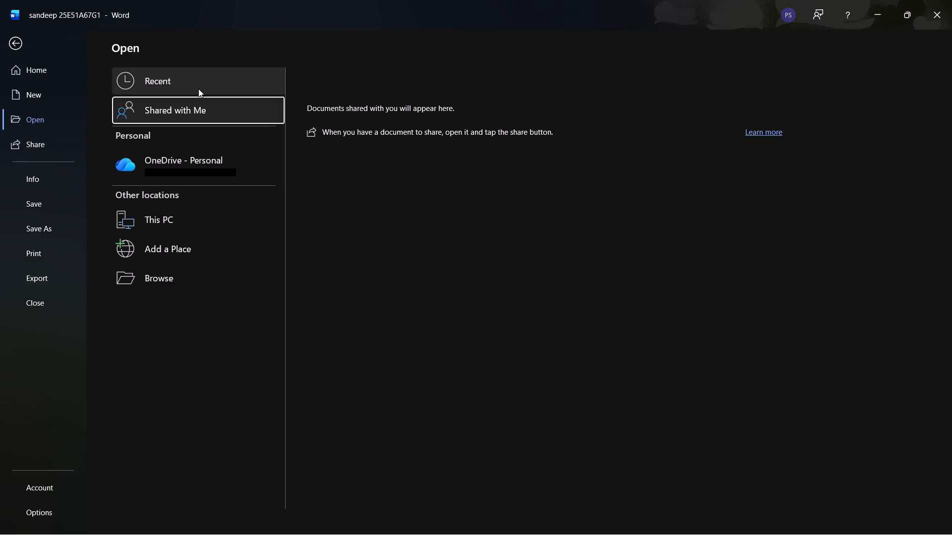
click(198, 89)
scroll(381, 270, down, 7)
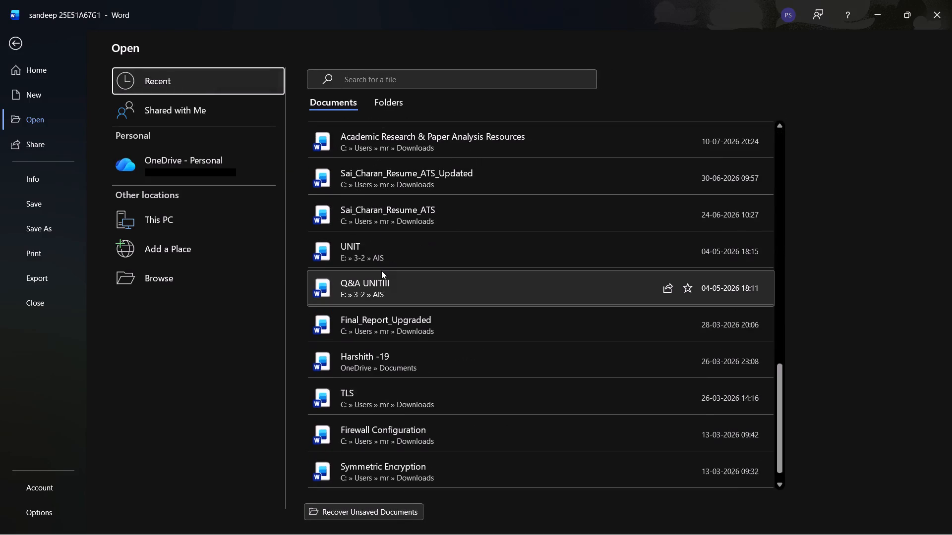
scroll(381, 270, up, 4)
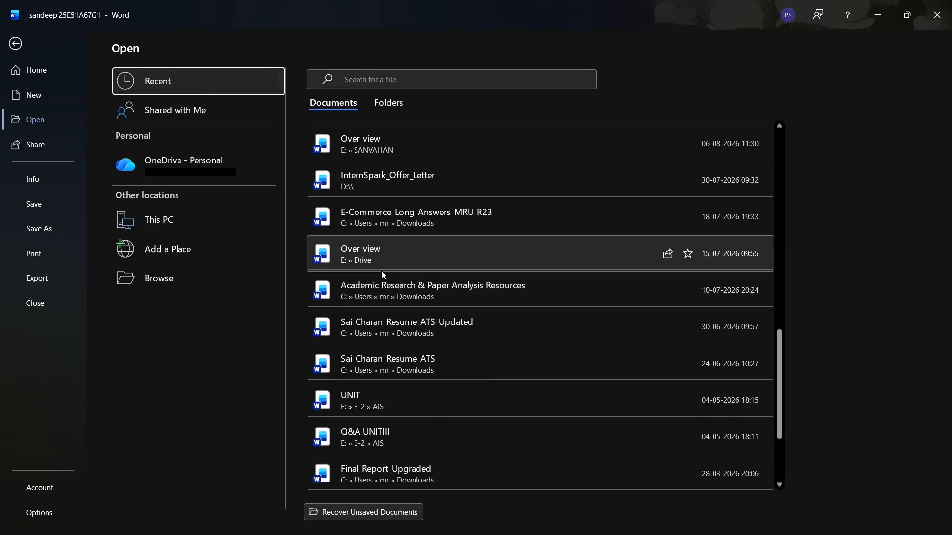
scroll(381, 270, up, 3)
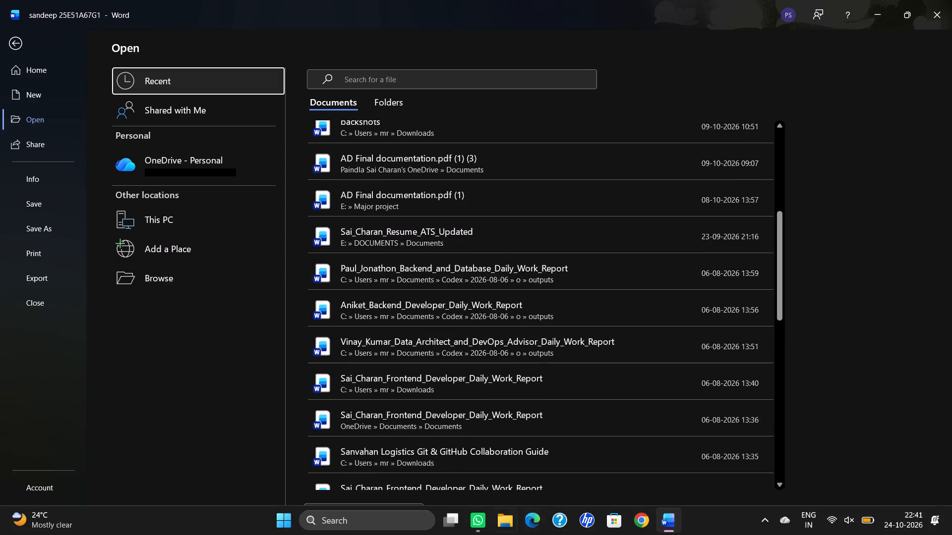
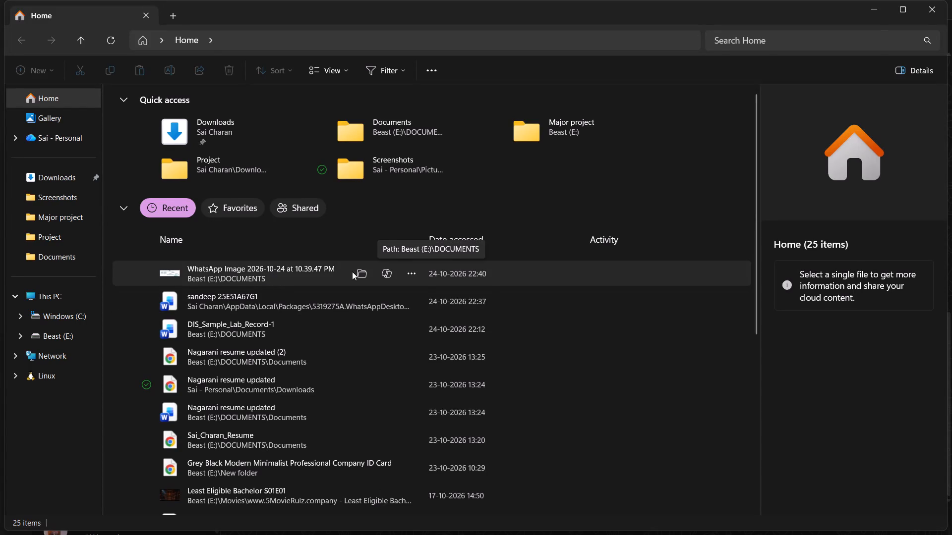
Look through the files in the Downloads folder in File Explorer, including the WhatsApp video's details, and go up two levels to the Desktop.
click(230, 127)
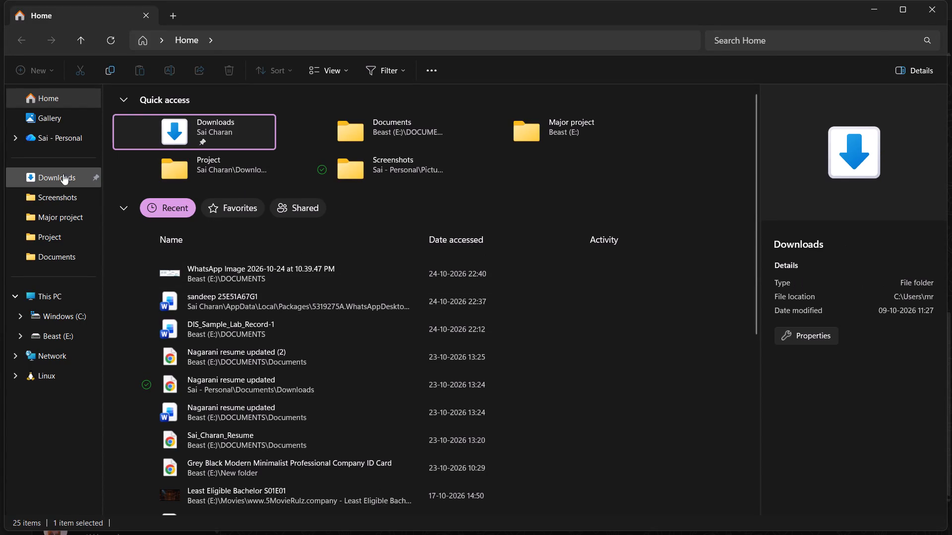
click(46, 177)
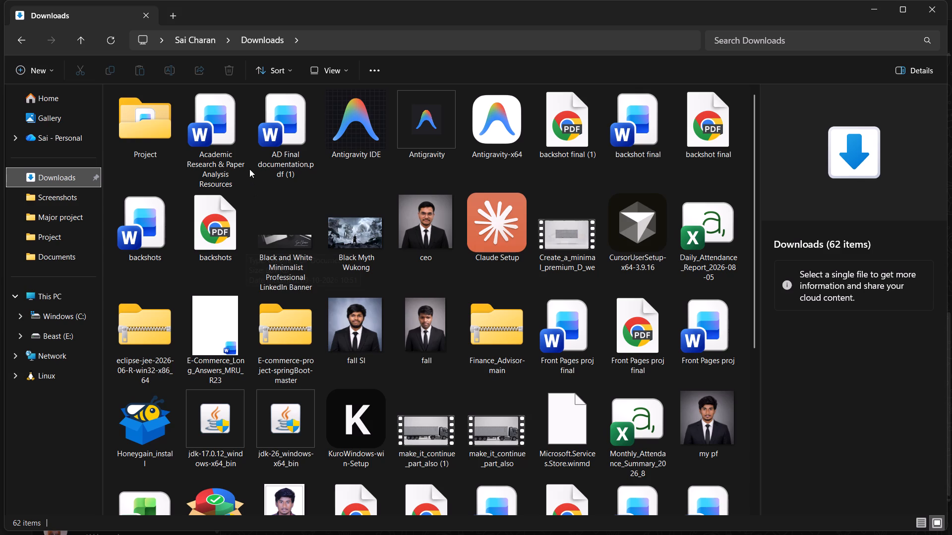
scroll(348, 318, down, 5)
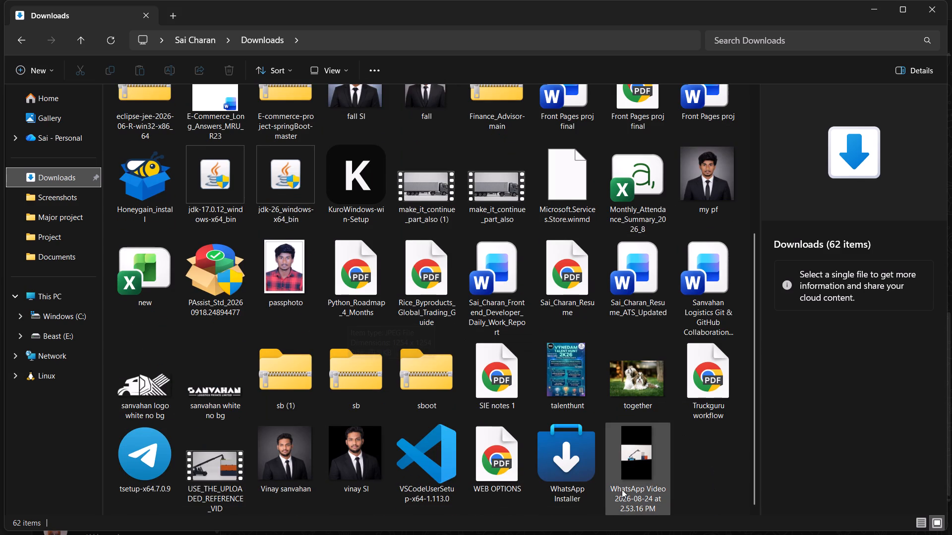
click(620, 454)
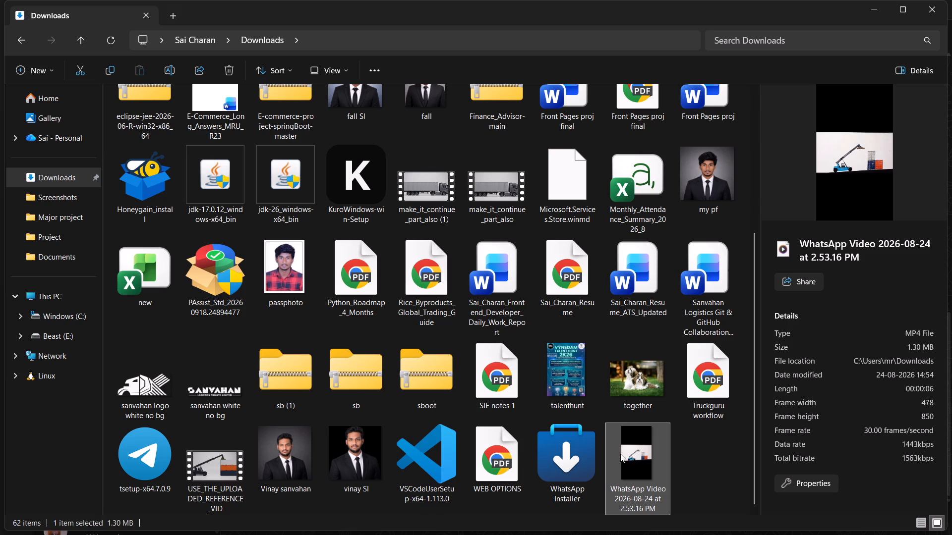
scroll(620, 454, up, 3)
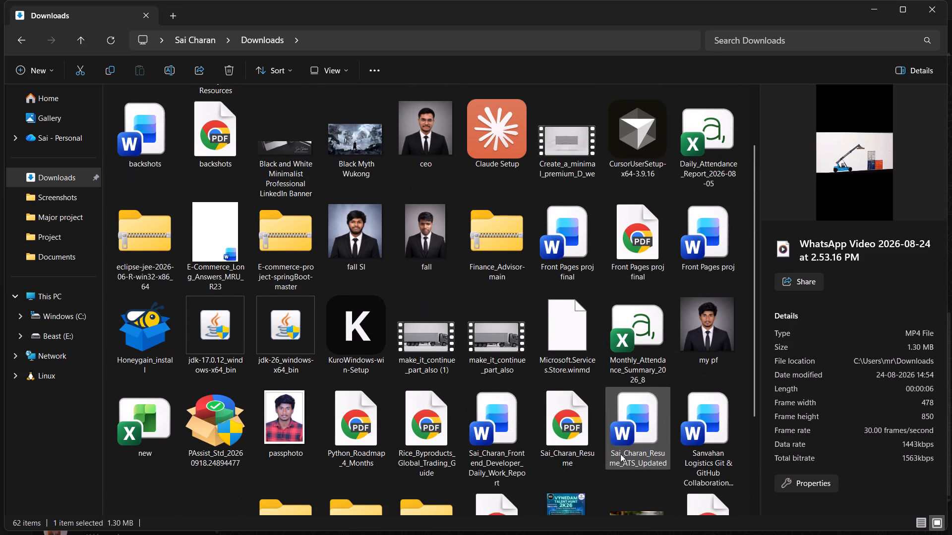
scroll(620, 454, up, 1)
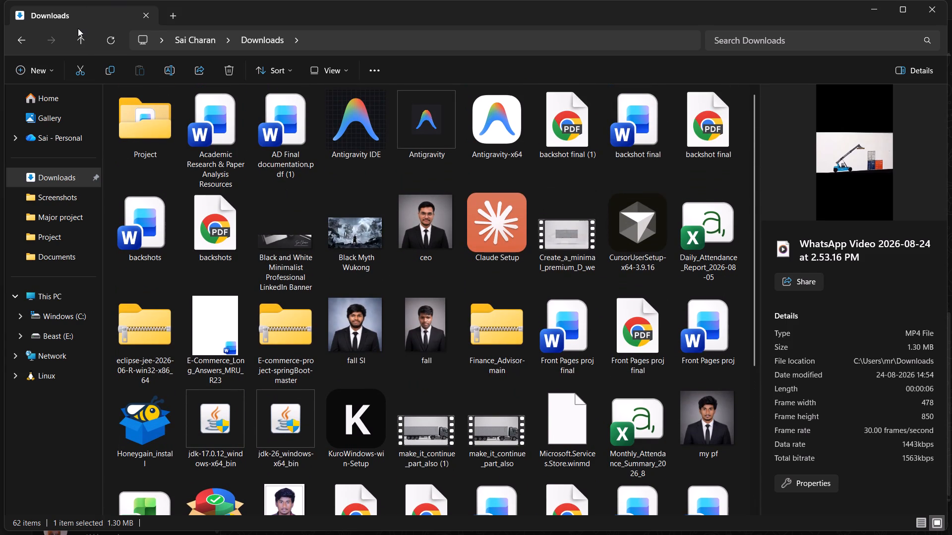
click(81, 37)
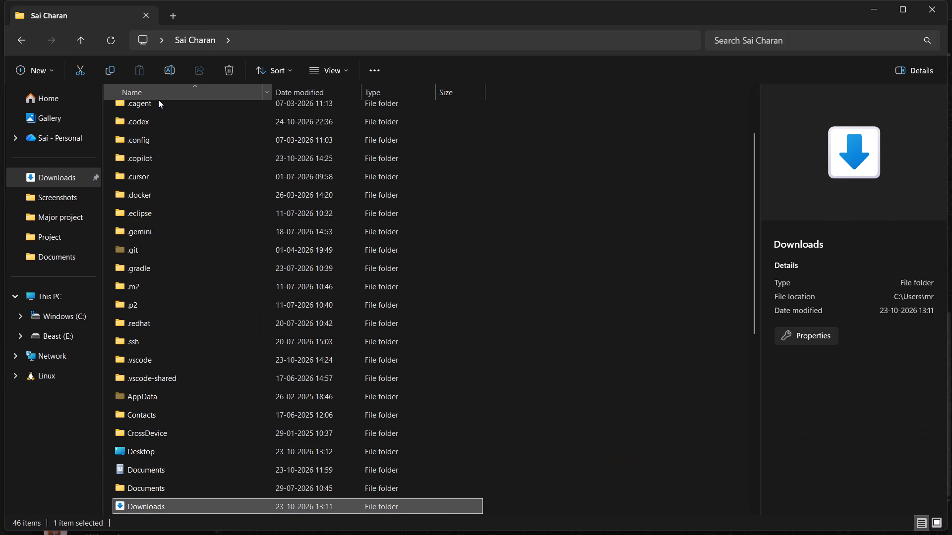
click(79, 46)
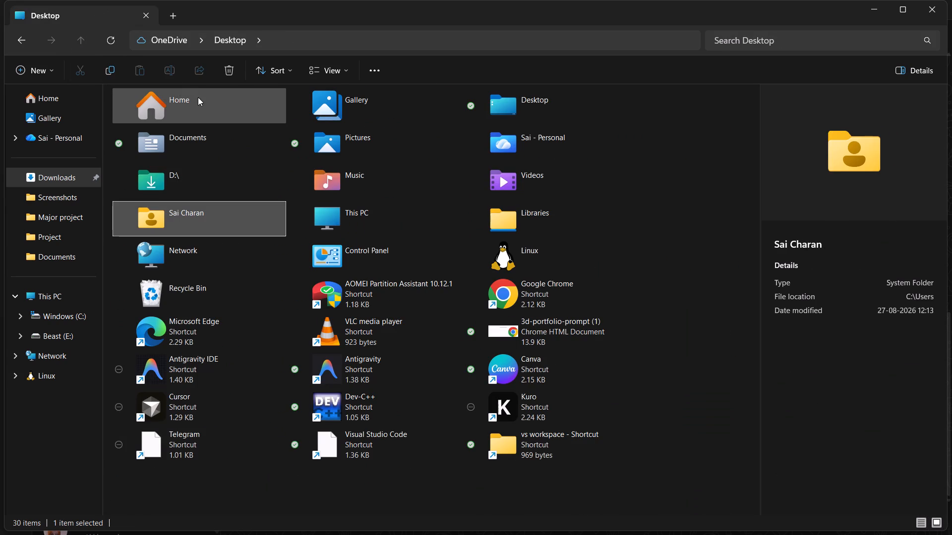
Browse from the OneDrive desktop location into Documents and its Downloads subfolder to check the files there.
click(204, 138)
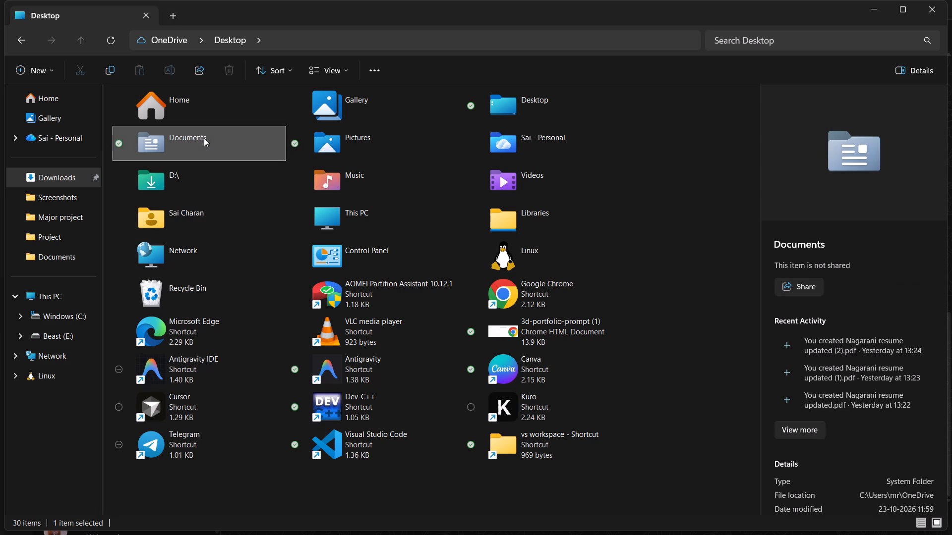
double_click(204, 138)
click(198, 138)
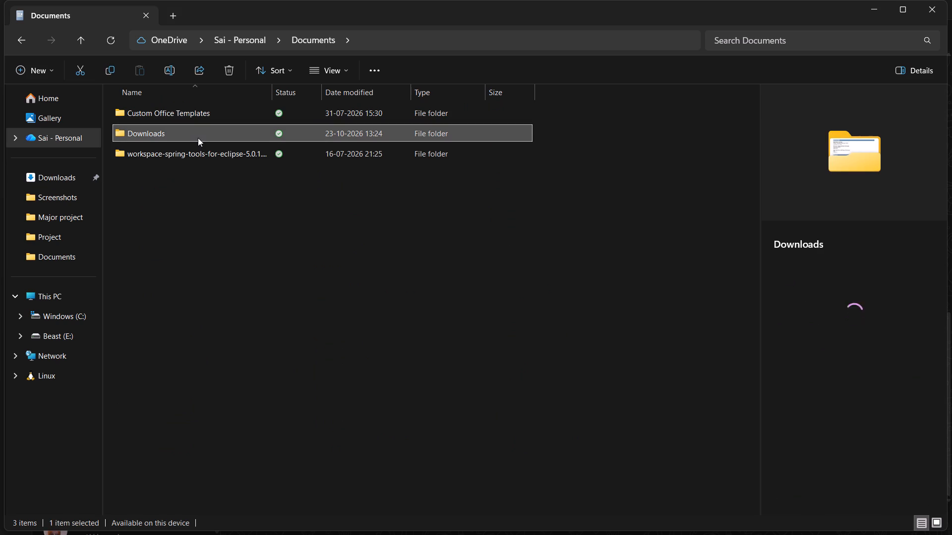
click(198, 138)
double_click(198, 138)
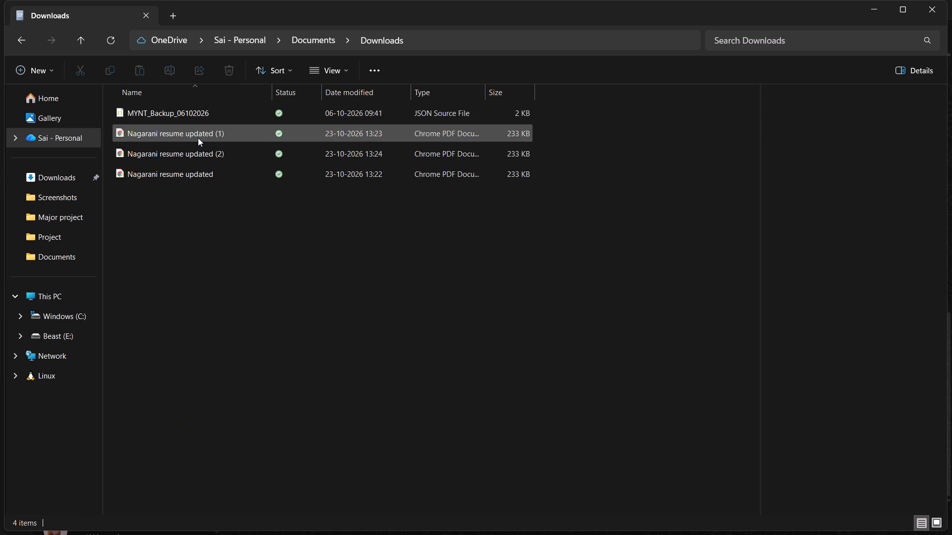
click(157, 201)
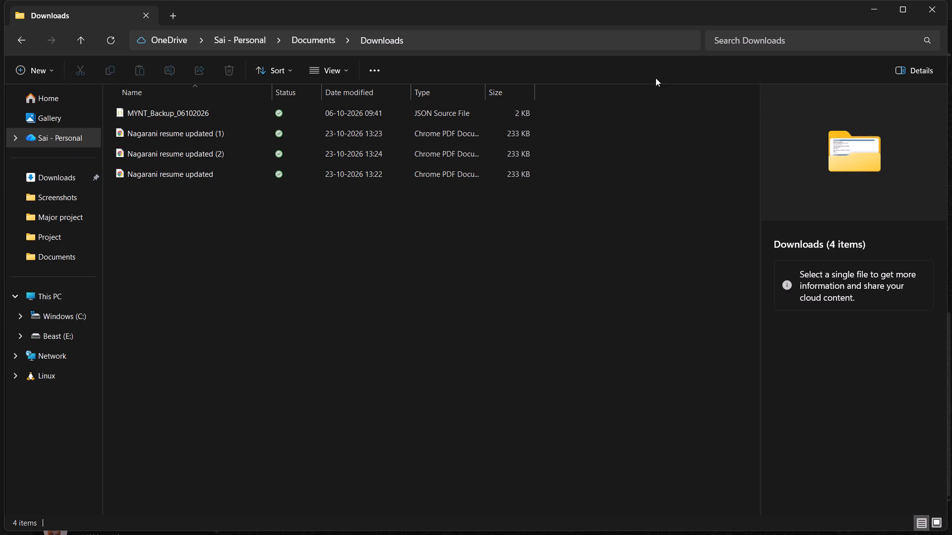
Start a file search within the Downloads folder.
click(751, 36)
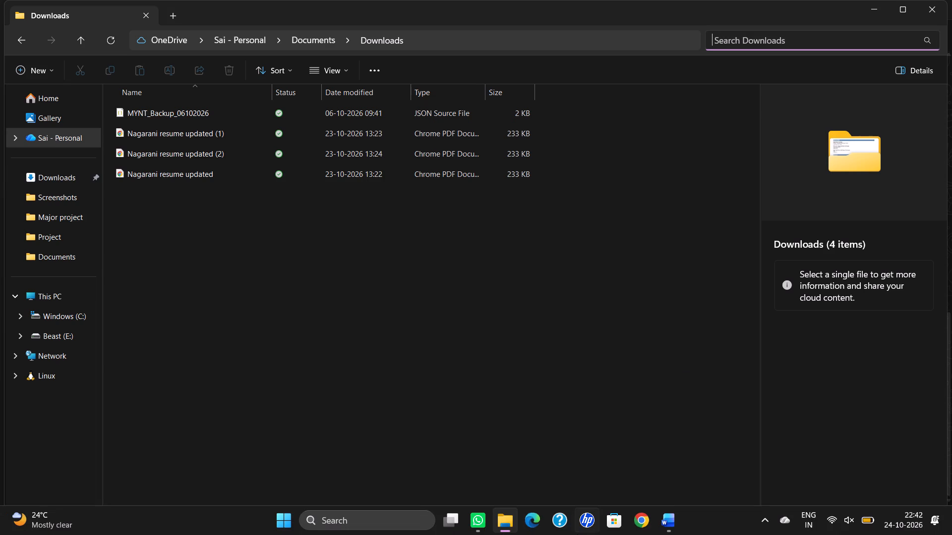
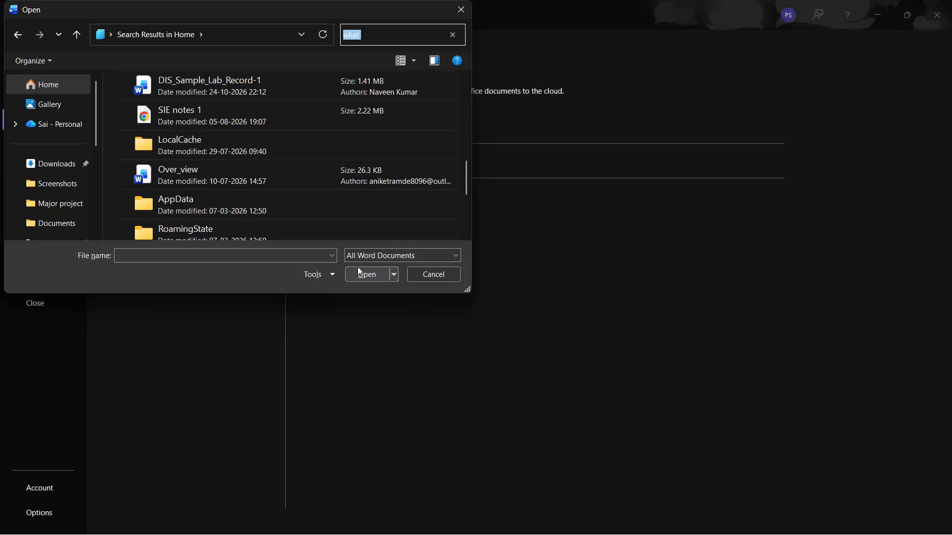
Clear the file search and look through the recent files listed in the Home location.
click(452, 32)
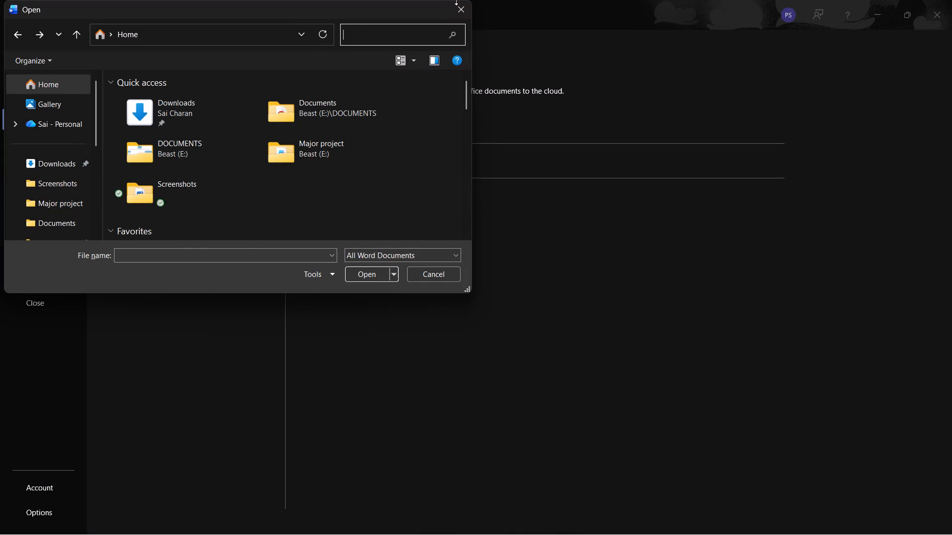
click(456, 0)
scroll(246, 159, down, 1)
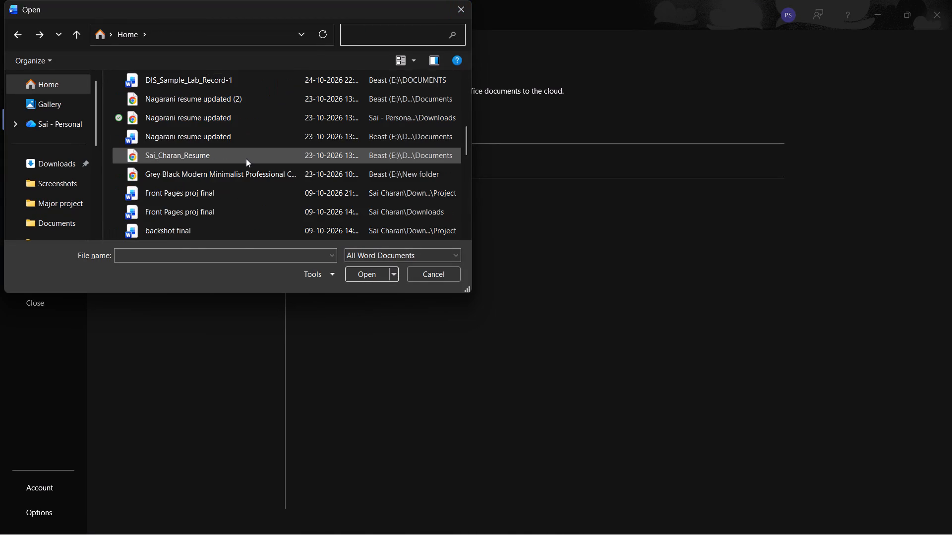
scroll(246, 159, down, 2)
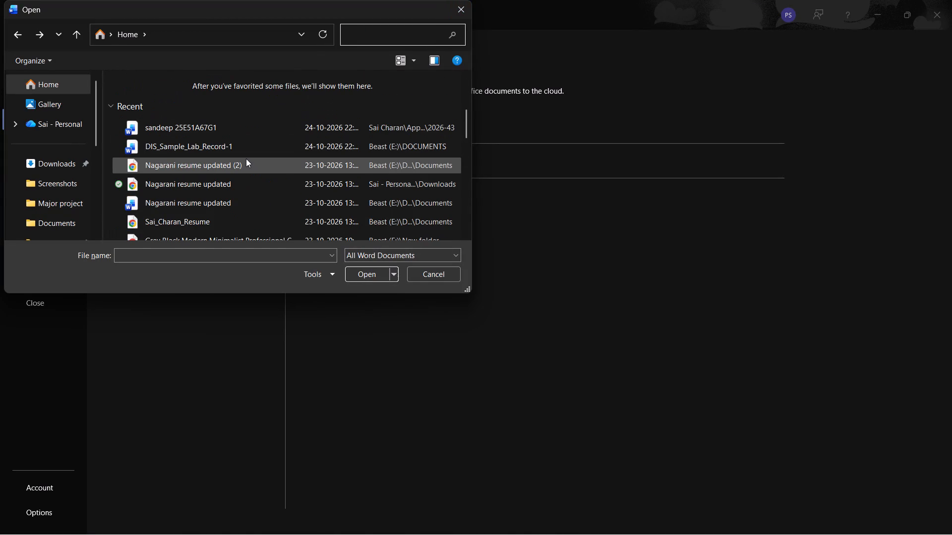
scroll(246, 159, down, 1)
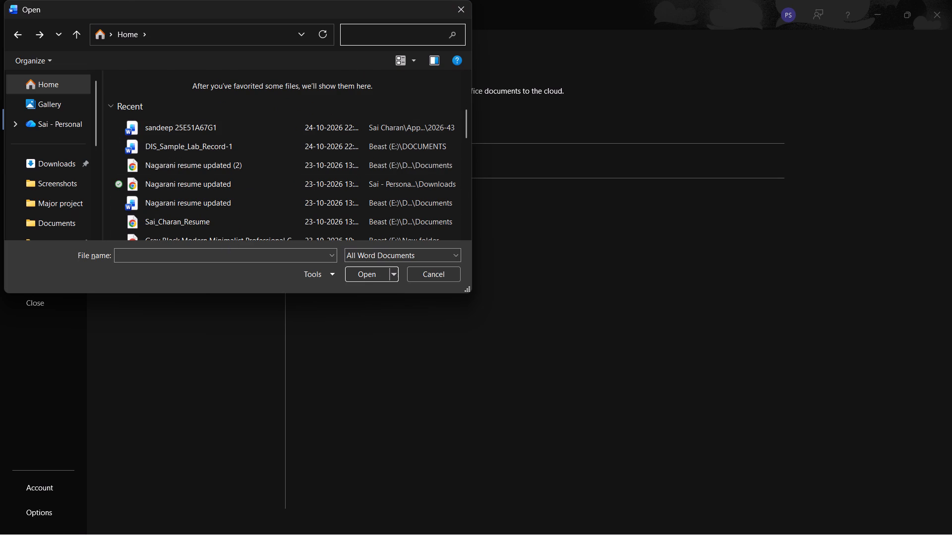
Search the Home location for "what" and close the file browser without opening a file.
key(w)
key(h)
text(at)
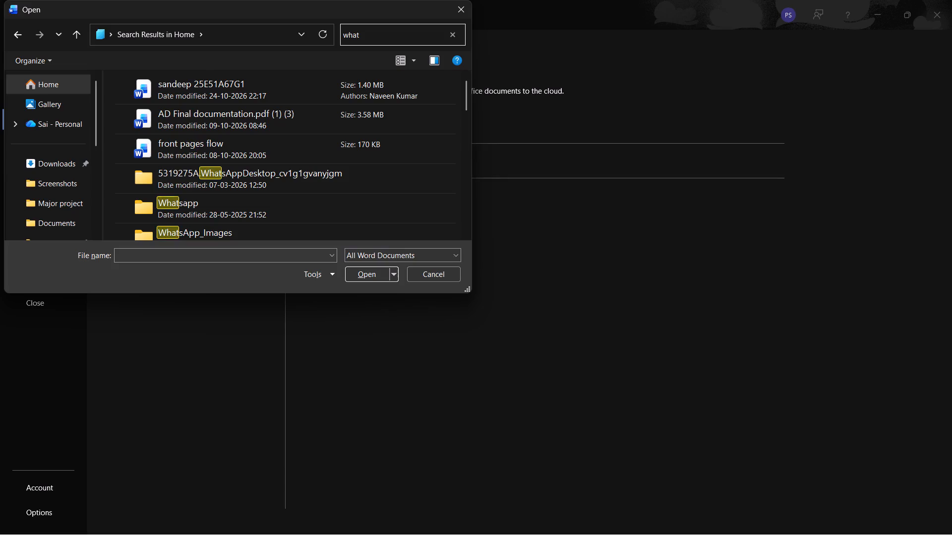
click(460, 2)
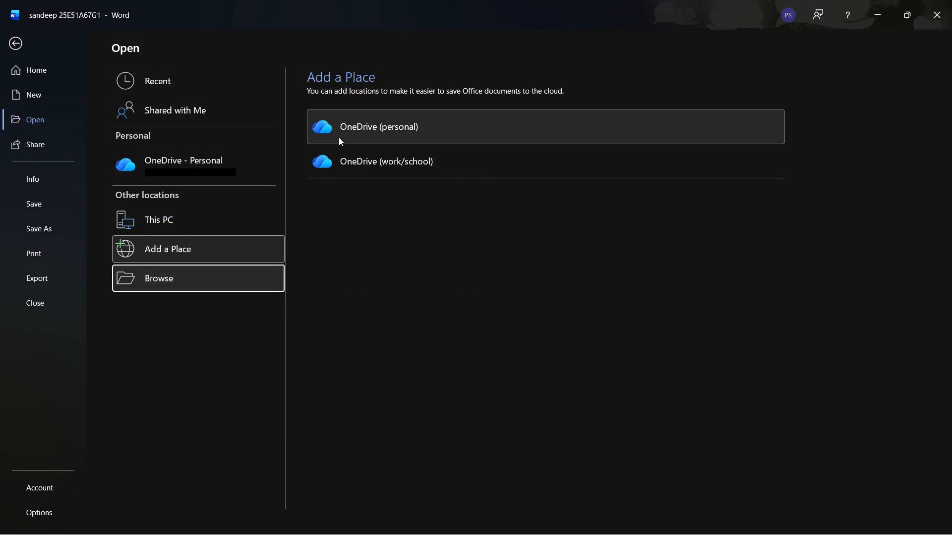
Look over the new-document templates and the Home start page, and check the sharing option.
click(32, 86)
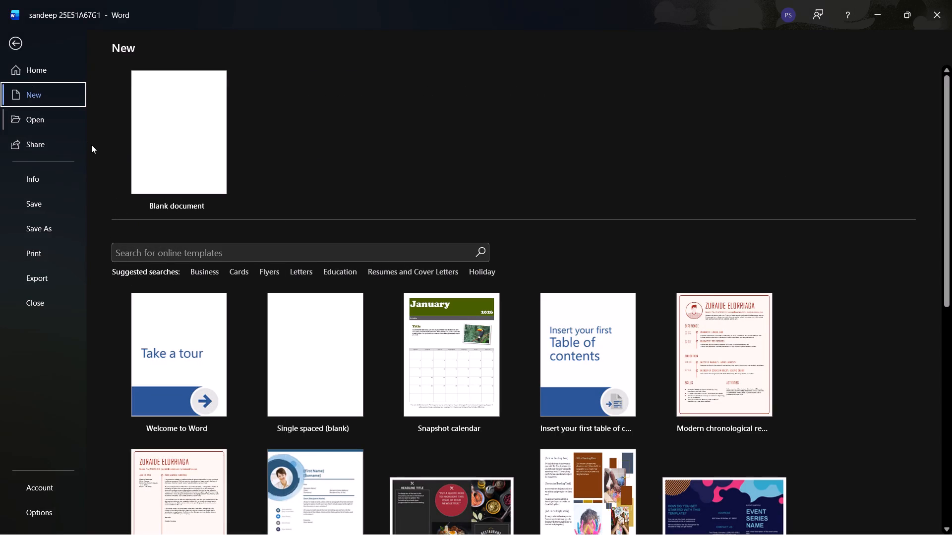
click(50, 71)
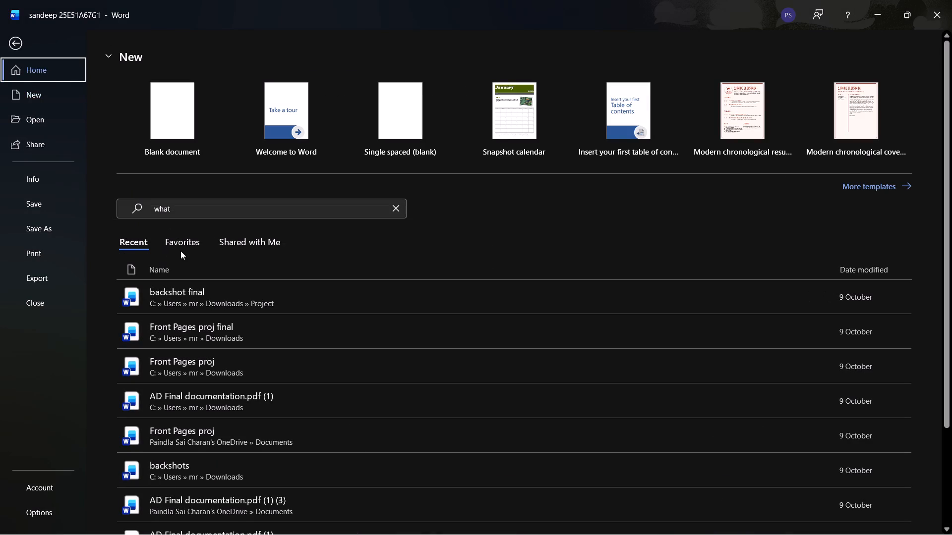
click(41, 143)
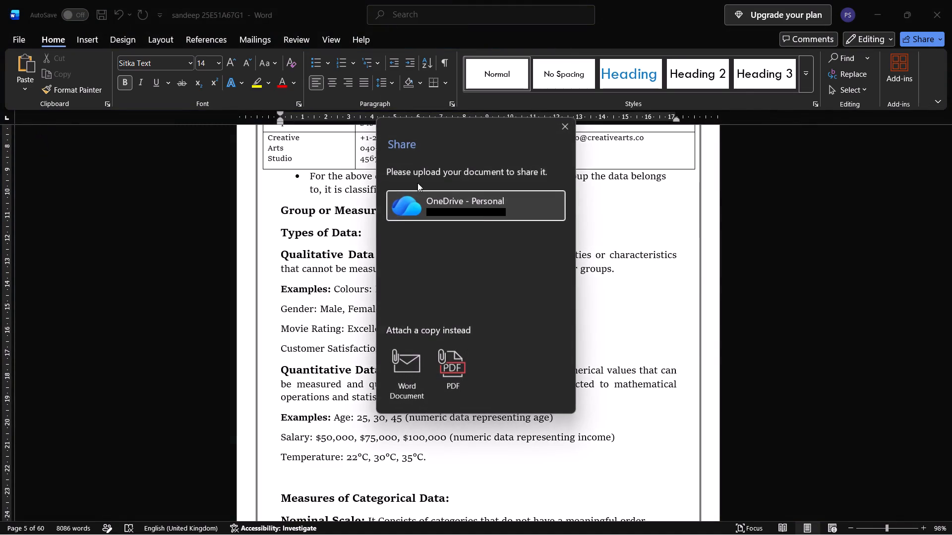
Close the sharing options without uploading or attaching the document.
click(576, 120)
click(574, 121)
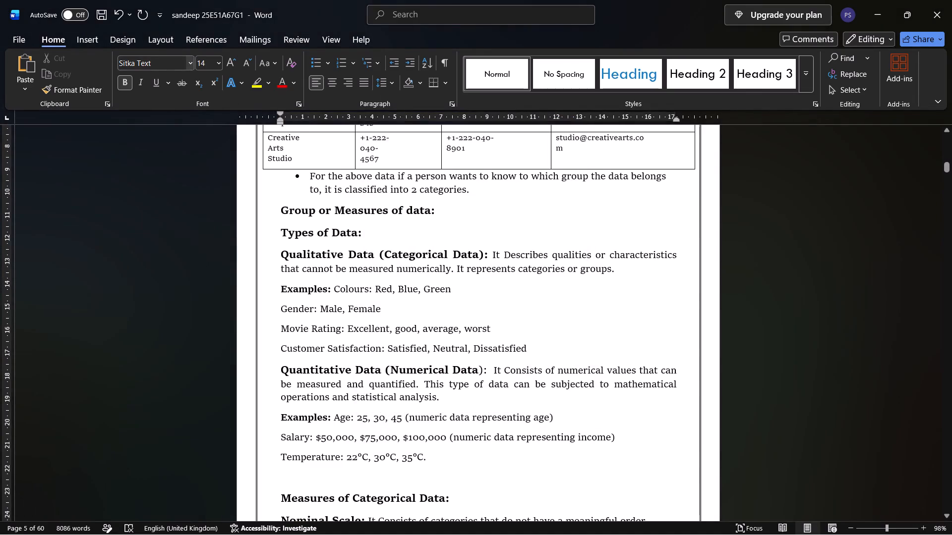
Insert the picture "WhatsApp Image 2026-10-24 at 10.39.47 PM" from the E: drive's DOCUMENTS folder below the "Group or Measures of data:" heading.
click(78, 36)
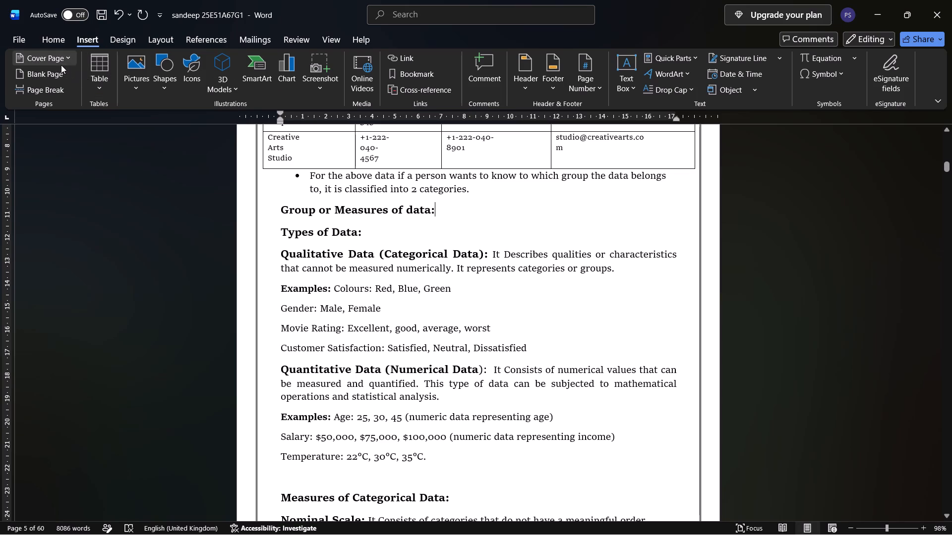
click(134, 70)
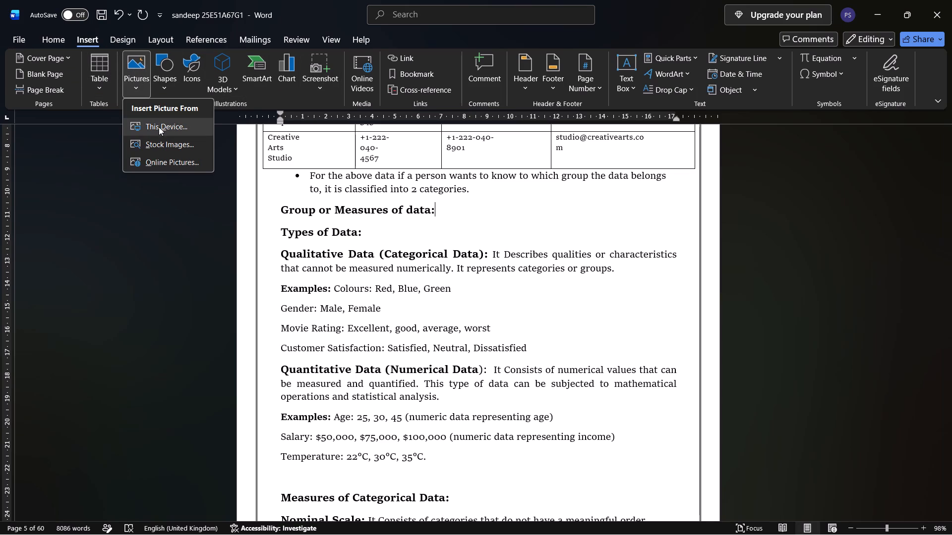
click(159, 127)
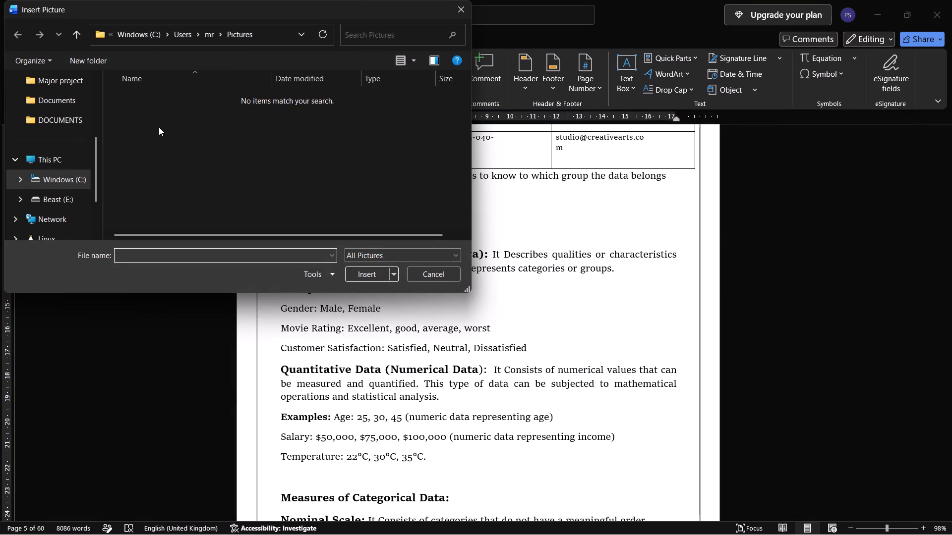
click(59, 123)
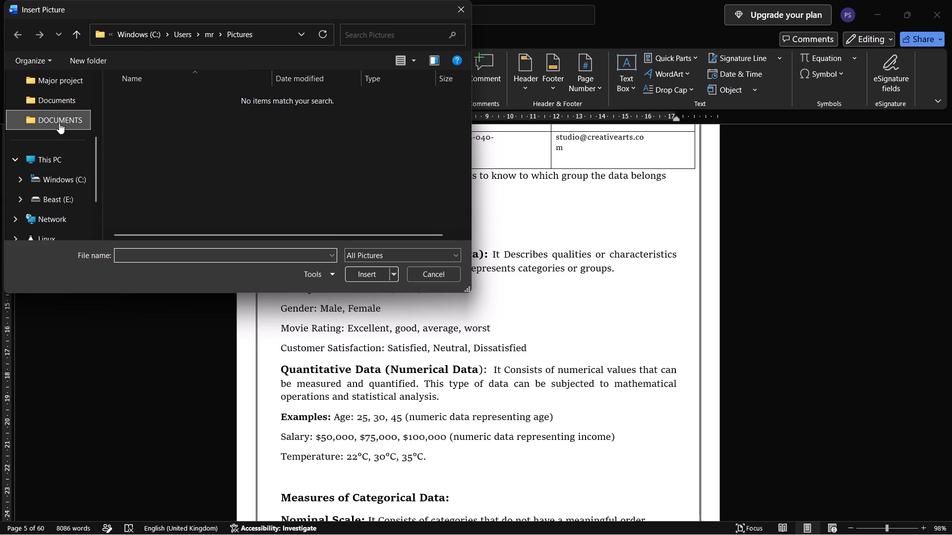
click(143, 105)
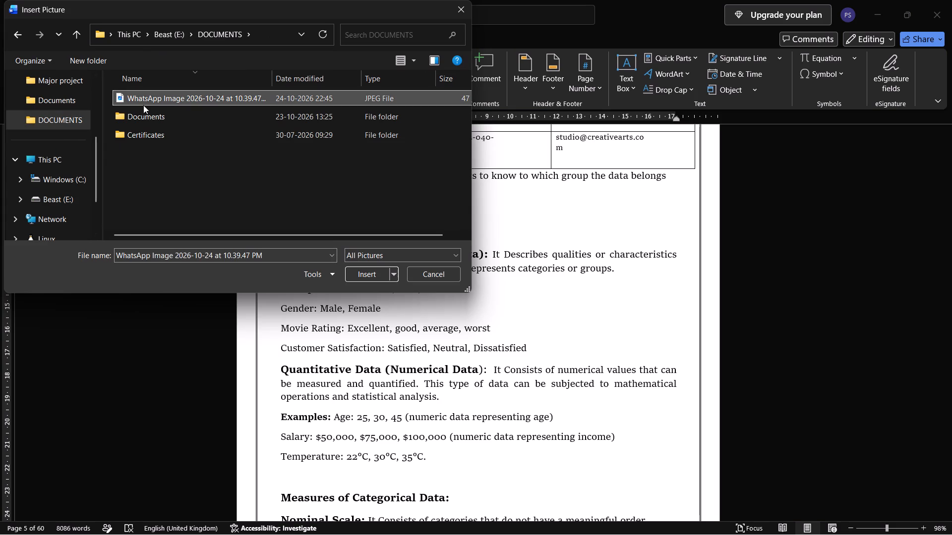
click(366, 272)
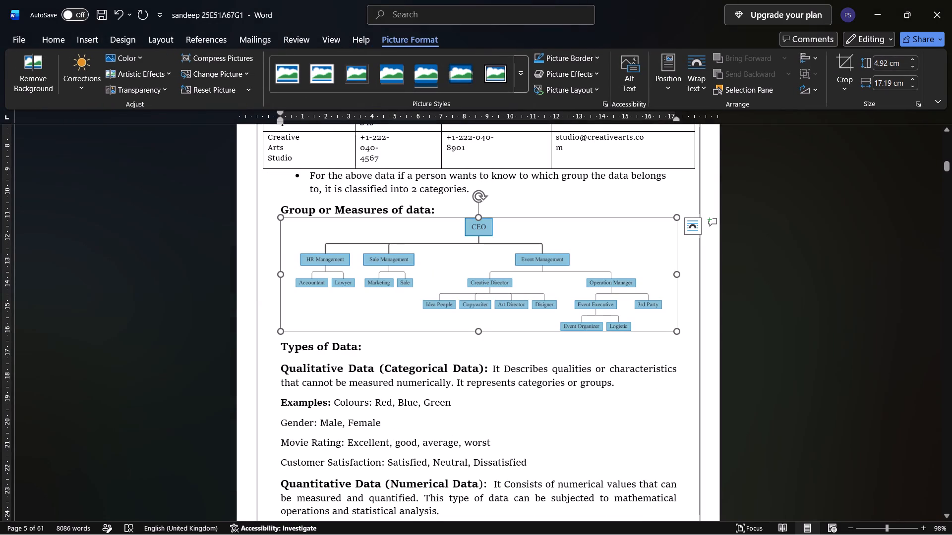
Stretch the inserted organization chart picture slightly taller by extending its bottom edge, keeping its width.
drag(479, 332, 479, 355)
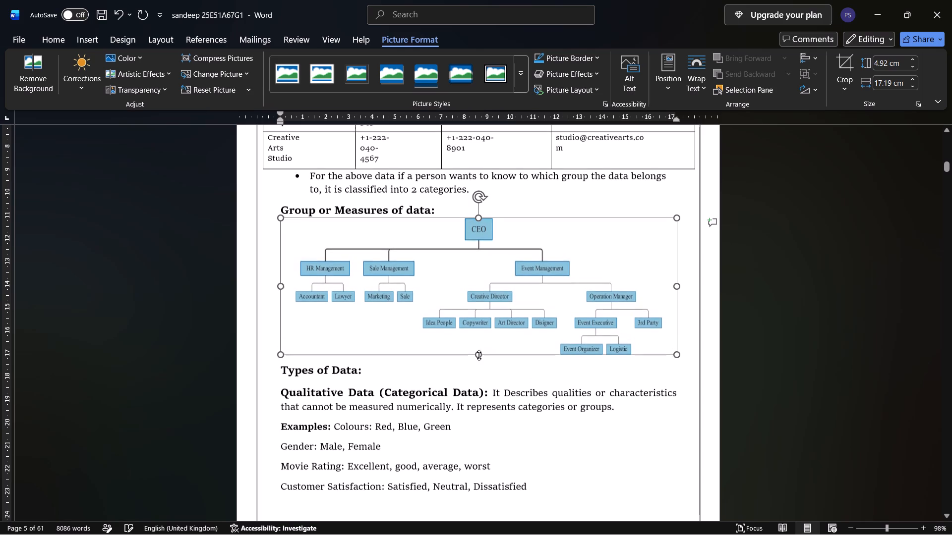
scroll(489, 319, down, 3)
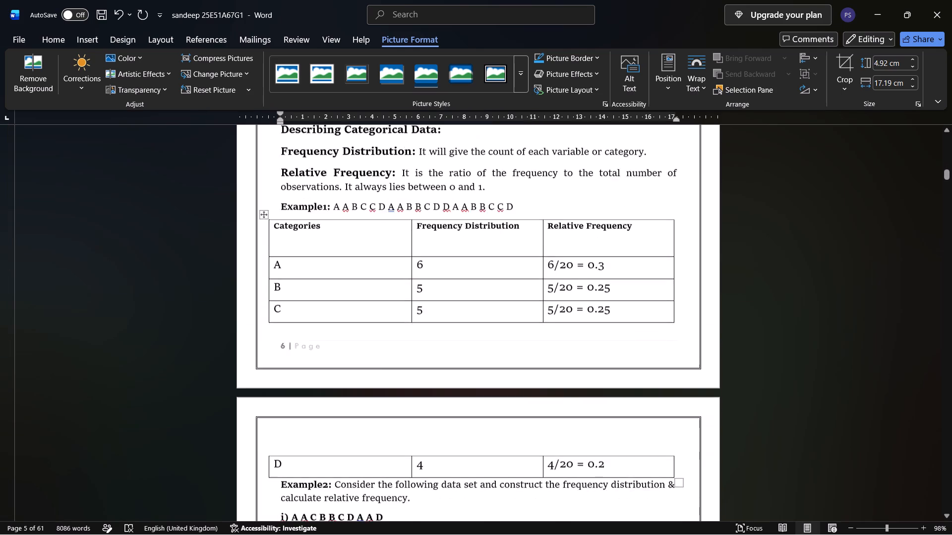
Read through the report from the categorical data section to the Bivariate Data Analysis heading, checking its layout.
scroll(489, 319, down, 5)
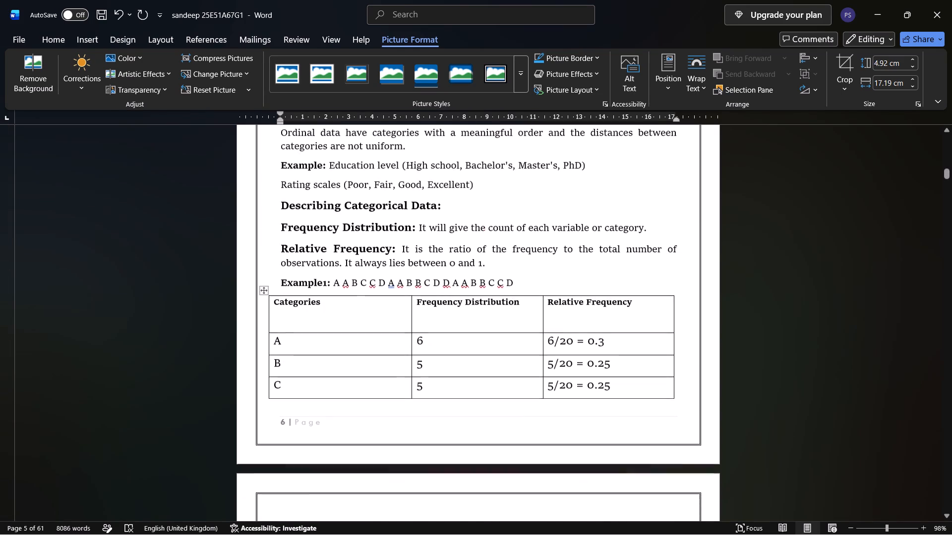
scroll(489, 319, down, 8)
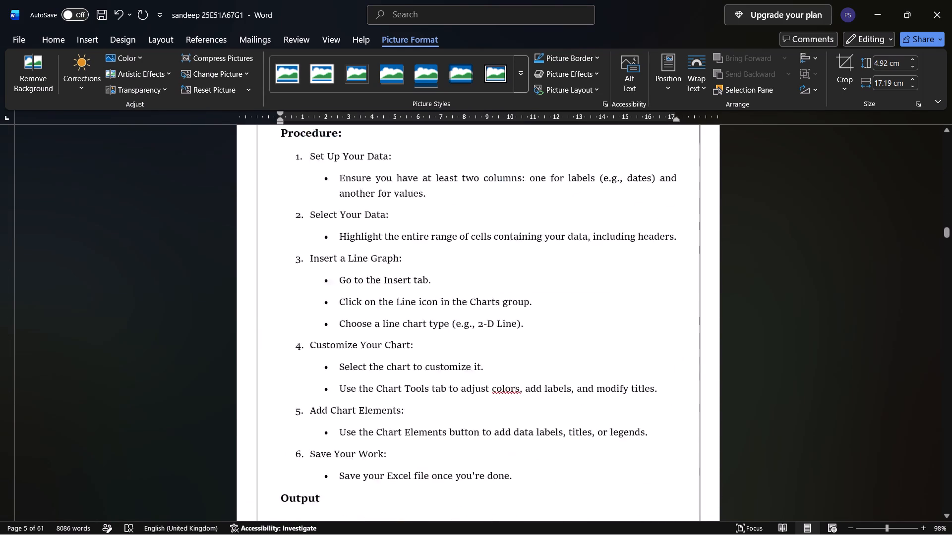
scroll(489, 319, down, 6)
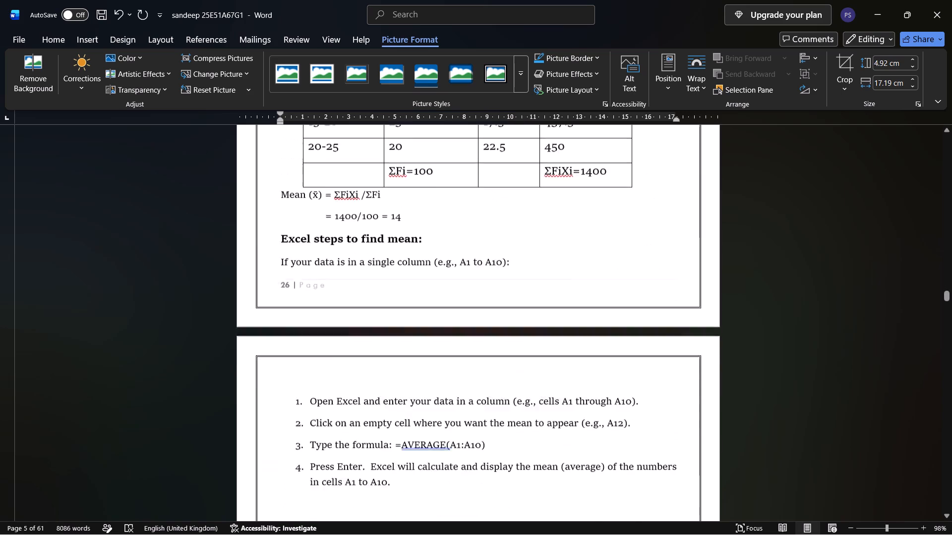
scroll(489, 319, down, 12)
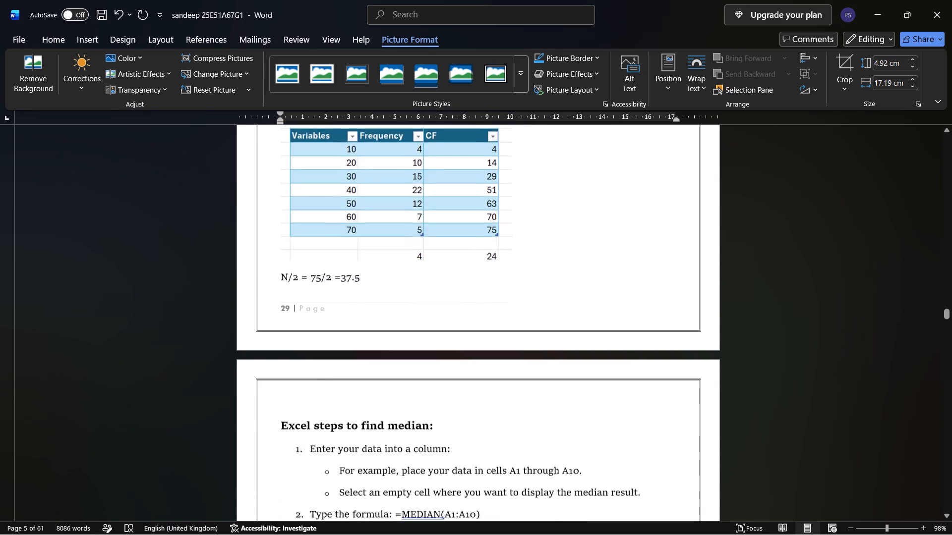
scroll(489, 319, down, 10)
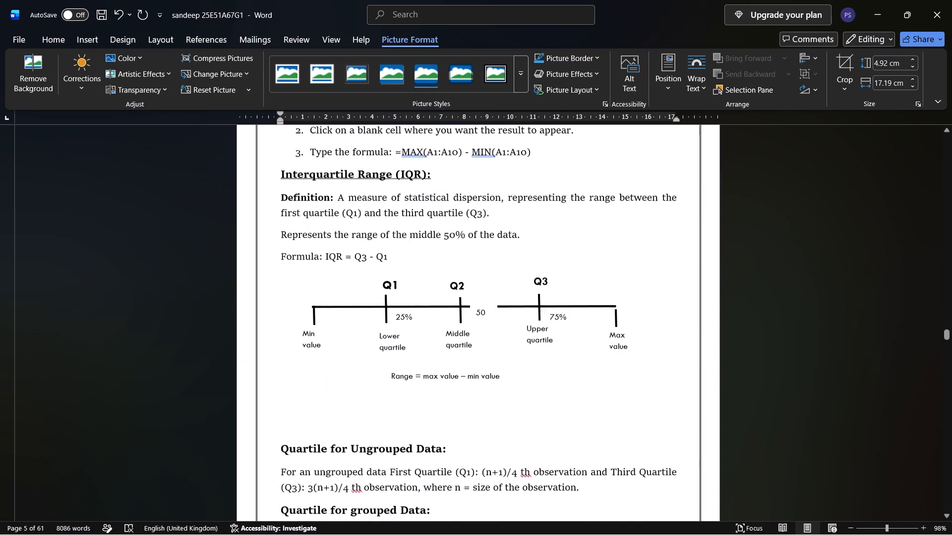
scroll(489, 319, down, 6)
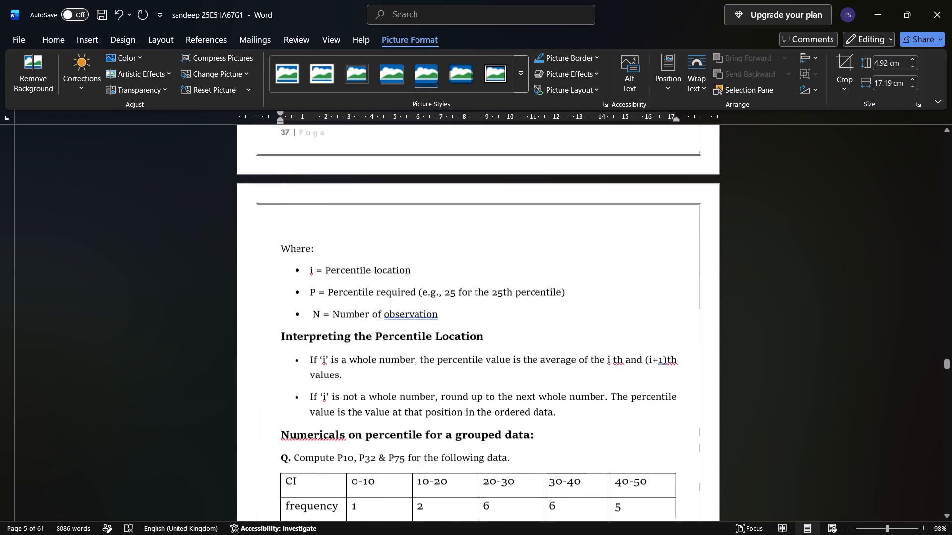
scroll(489, 319, down, 6)
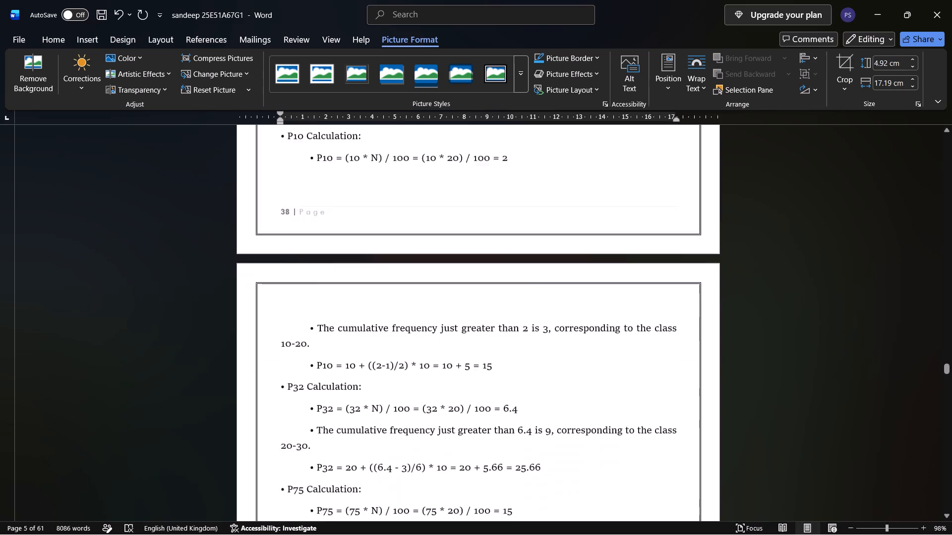
scroll(489, 319, down, 7)
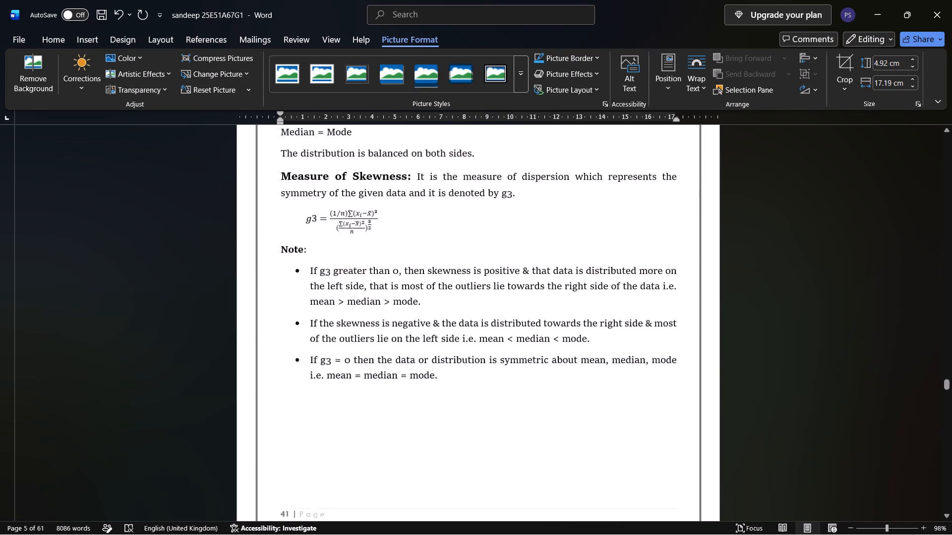
scroll(489, 319, down, 4)
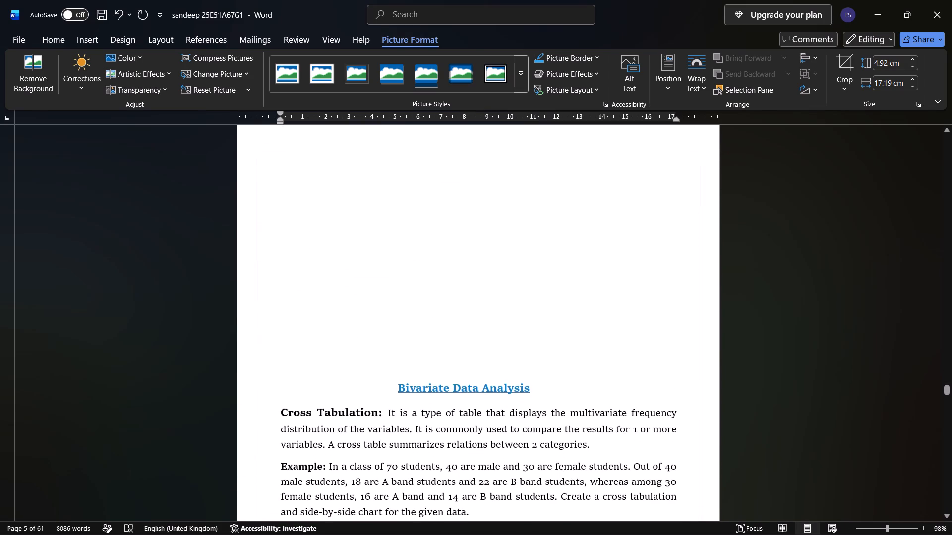
Remove the indentation before the Bivariate Data Analysis heading so it starts at the left margin, trimming blank lines above it.
click(392, 383)
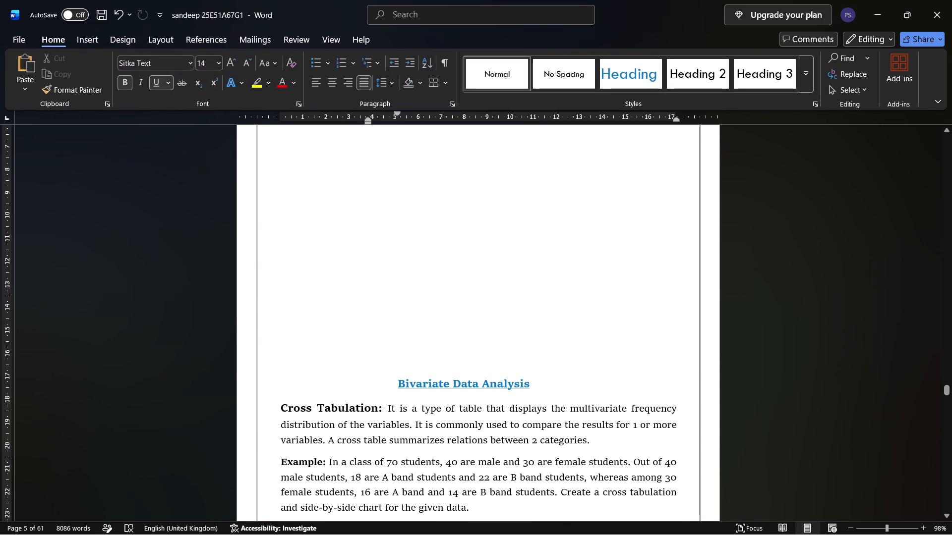
key(BackSpace)
key(BackSpace)
key(BackSpace)
key(BackSpace)
key(BackSpace)
key(BackSpace)
key(BackSpace)
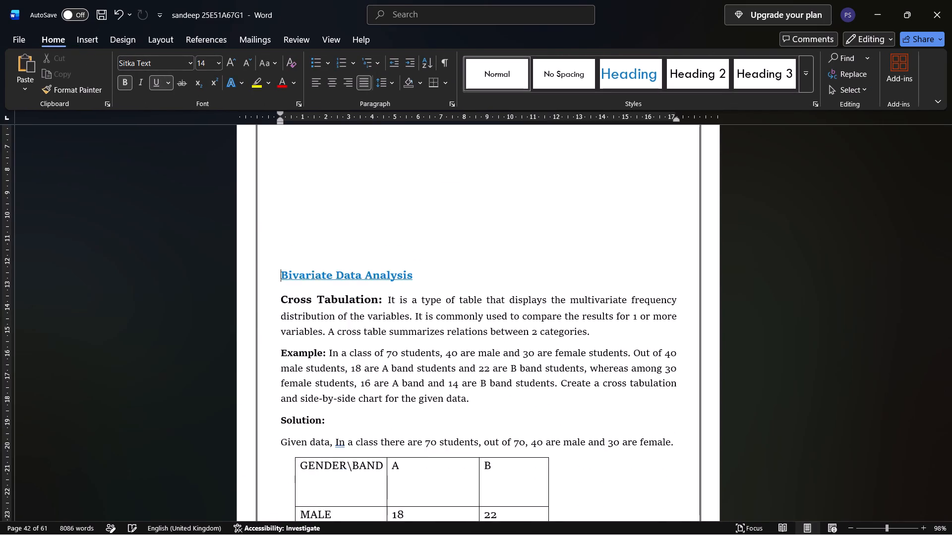
key(BackSpace)
Delete the remaining blank lines above the Bivariate Data Analysis heading, keeping it at the top of the page with Cross Tabulation.
scroll(392, 383, up, 1)
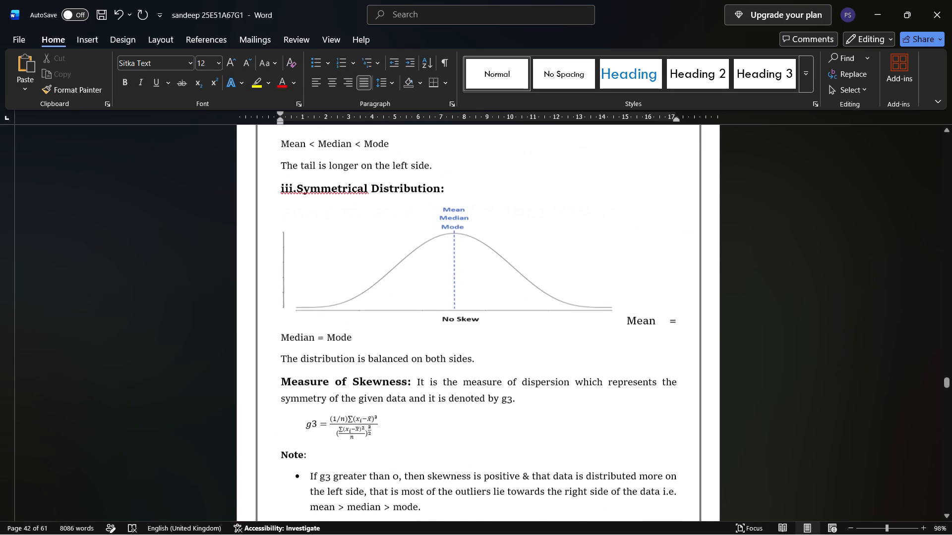
scroll(392, 383, up, 1)
scroll(392, 383, down, 6)
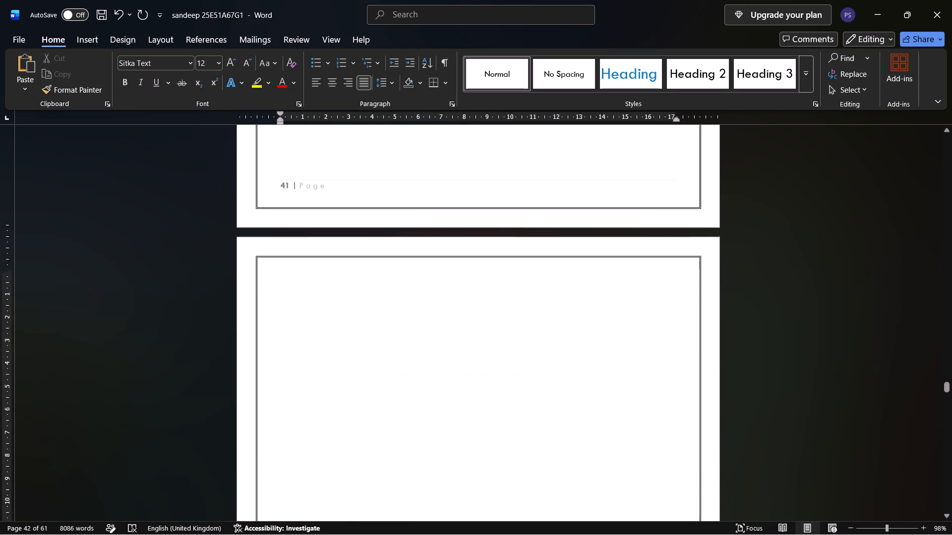
scroll(392, 383, down, 2)
key(BackSpace)
key(BackSpace)
scroll(392, 383, down, 1)
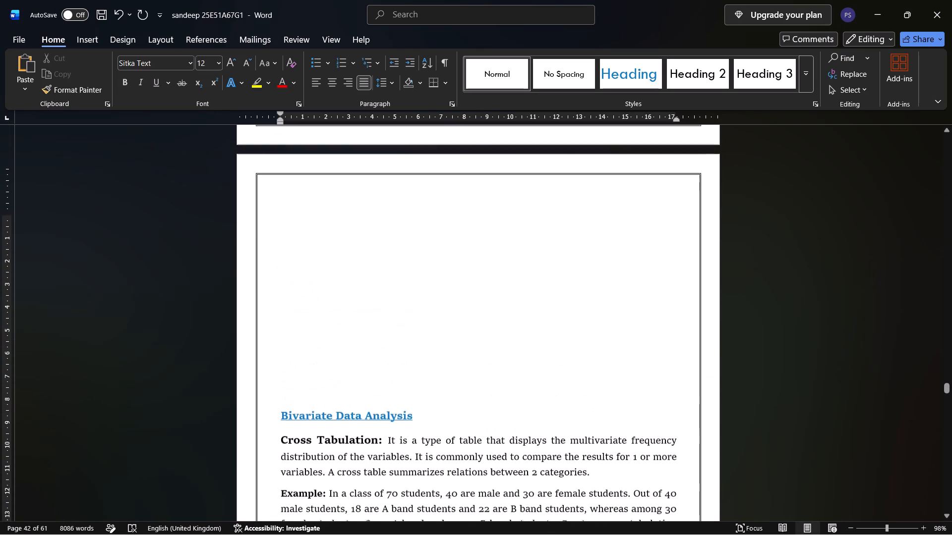
key(BackSpace)
key(BackSpace)
key(BackSpace)
key(BackSpace)
key(BackSpace)
key(BackSpace)
key(BackSpace)
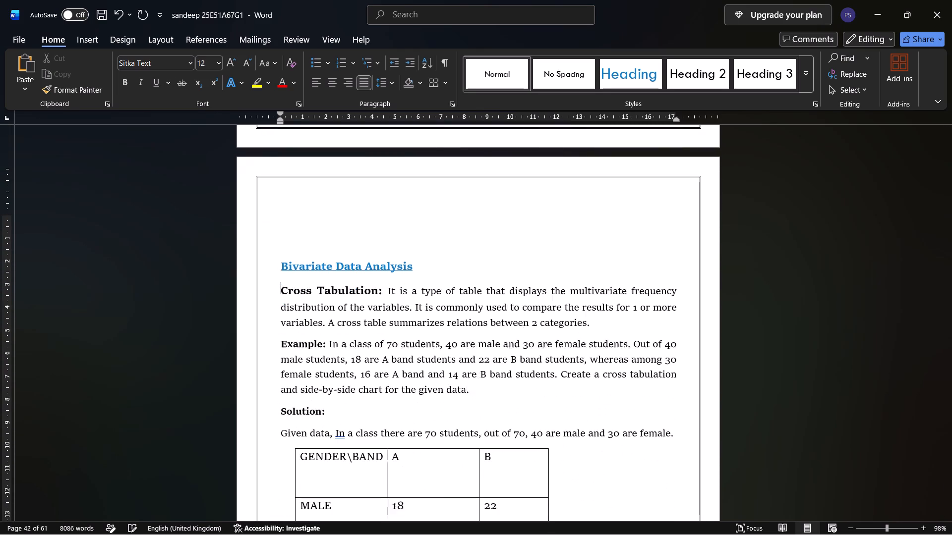
key(BackSpace)
key(BackSpace)
scroll(392, 383, down, 1)
key(BackSpace)
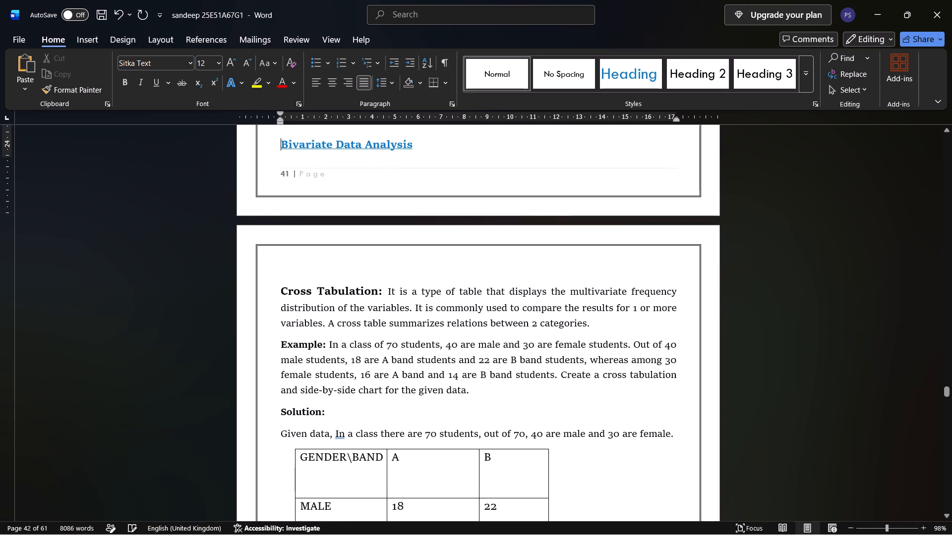
key(Return)
Review the layout of the cross tabulation, covariance and correlation sections, including their tables and chart.
scroll(392, 383, down, 1)
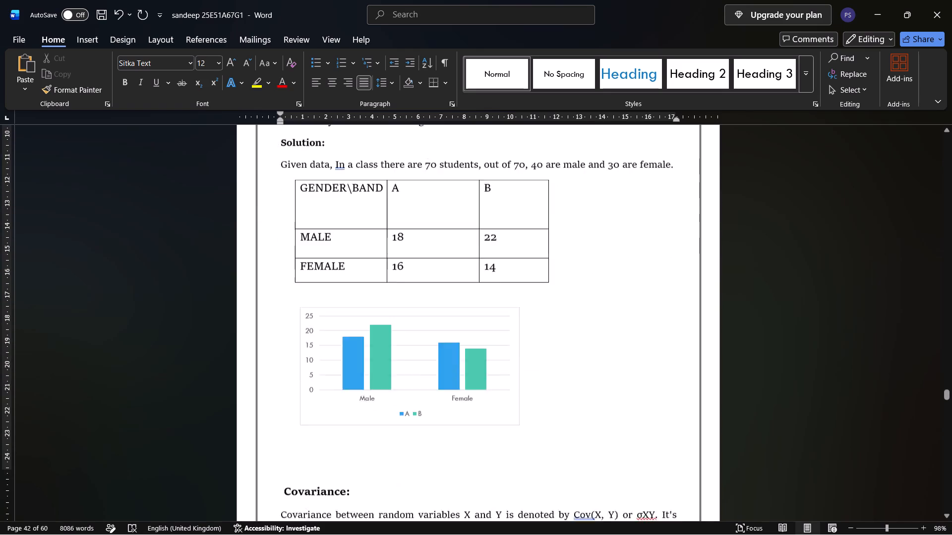
scroll(392, 383, down, 1)
scroll(392, 383, up, 2)
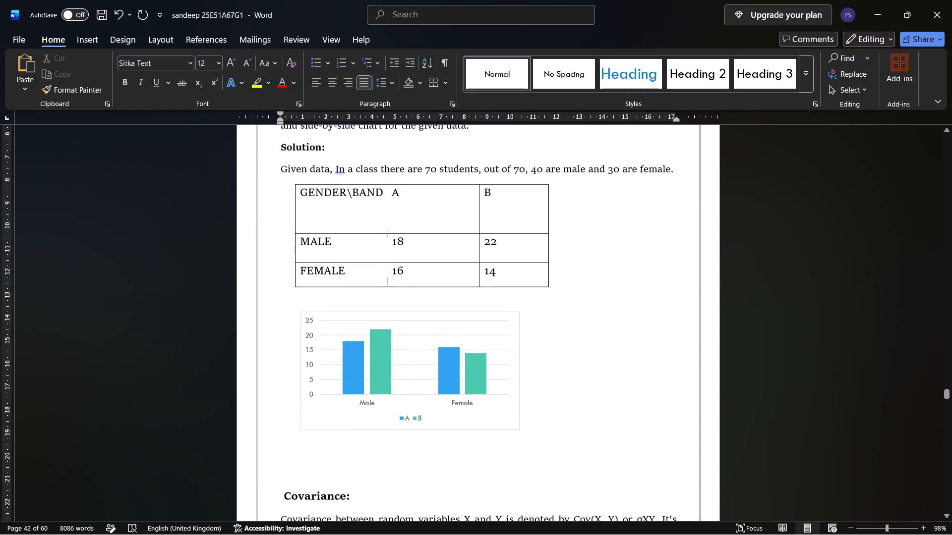
scroll(392, 383, up, 1)
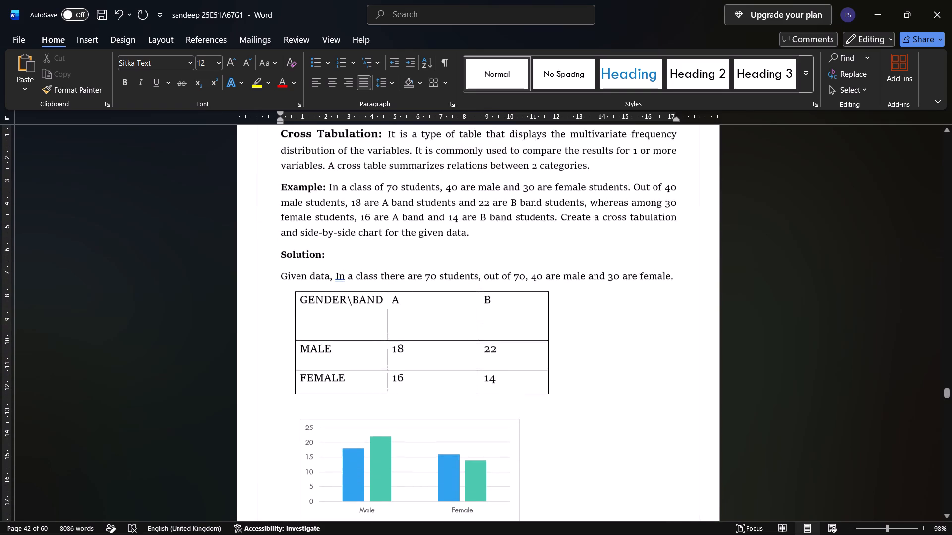
scroll(392, 383, up, 1)
scroll(392, 383, down, 1)
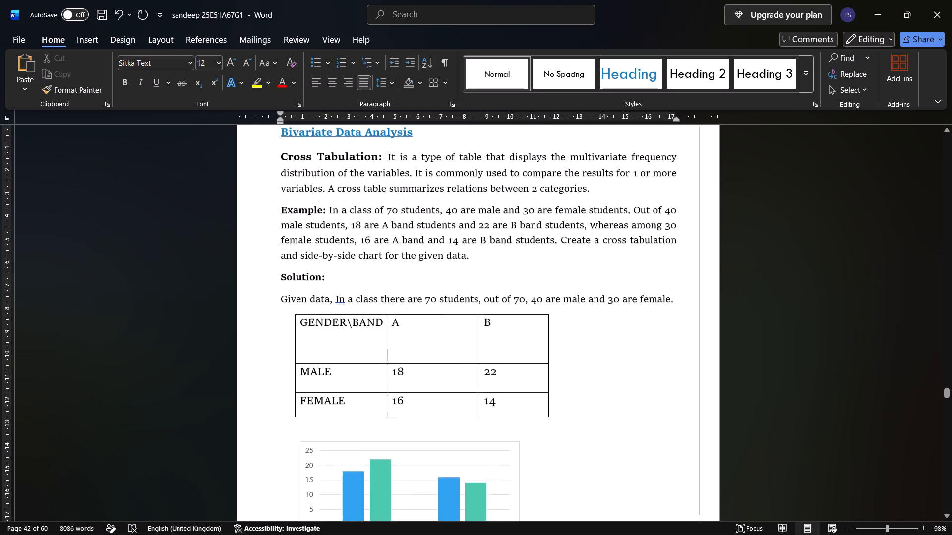
scroll(392, 383, down, 1)
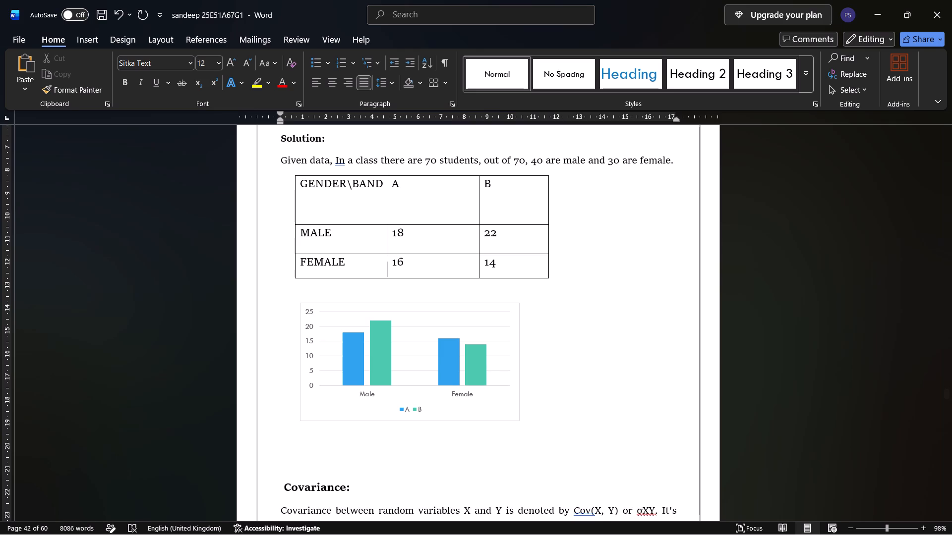
scroll(392, 383, down, 8)
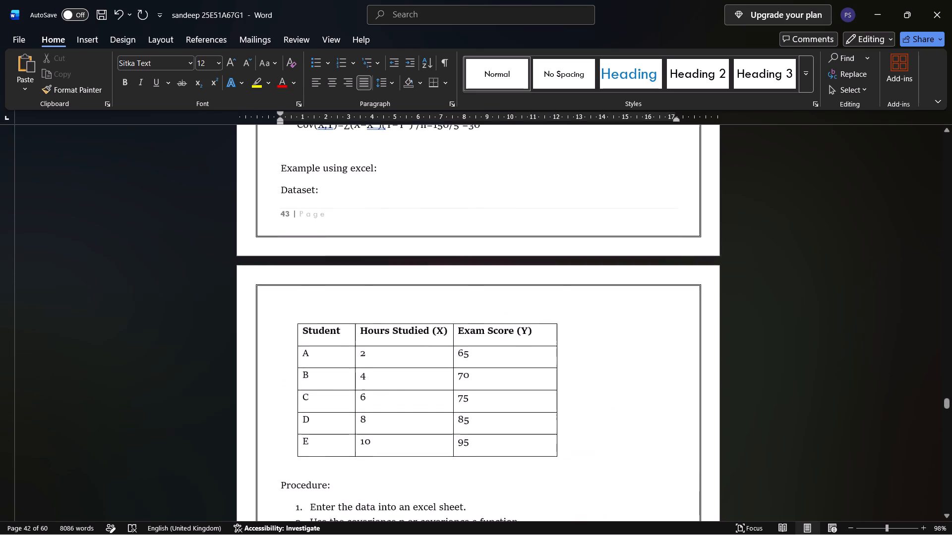
scroll(392, 383, down, 2)
scroll(392, 383, up, 2)
scroll(392, 383, down, 1)
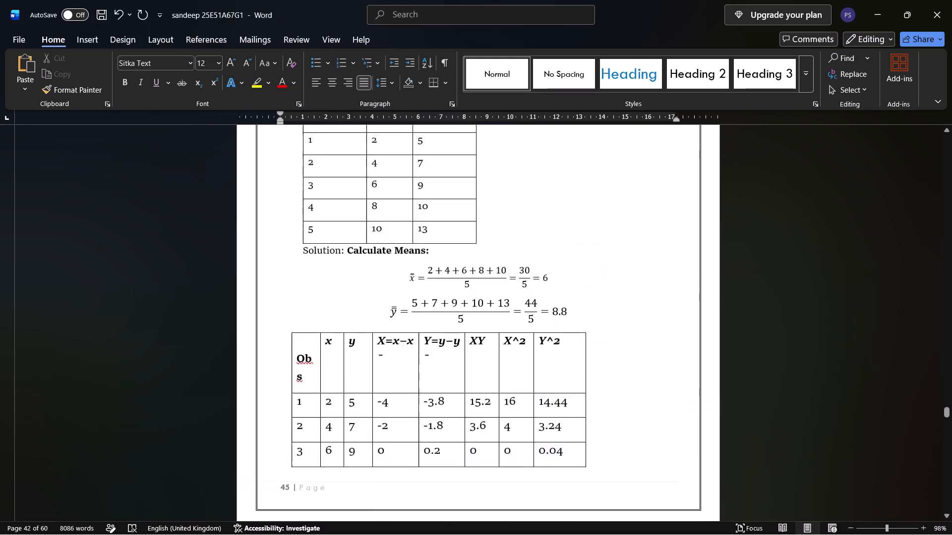
scroll(392, 383, down, 1)
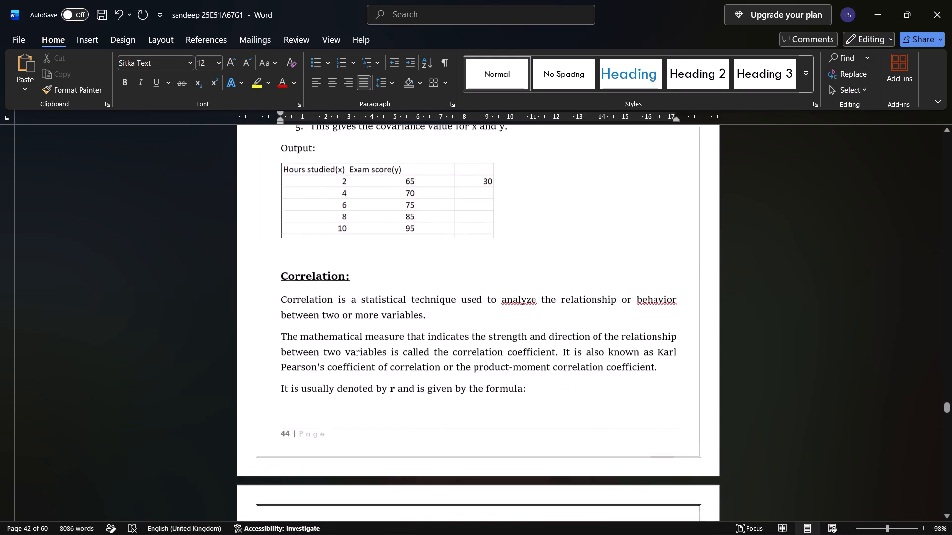
scroll(392, 383, down, 1)
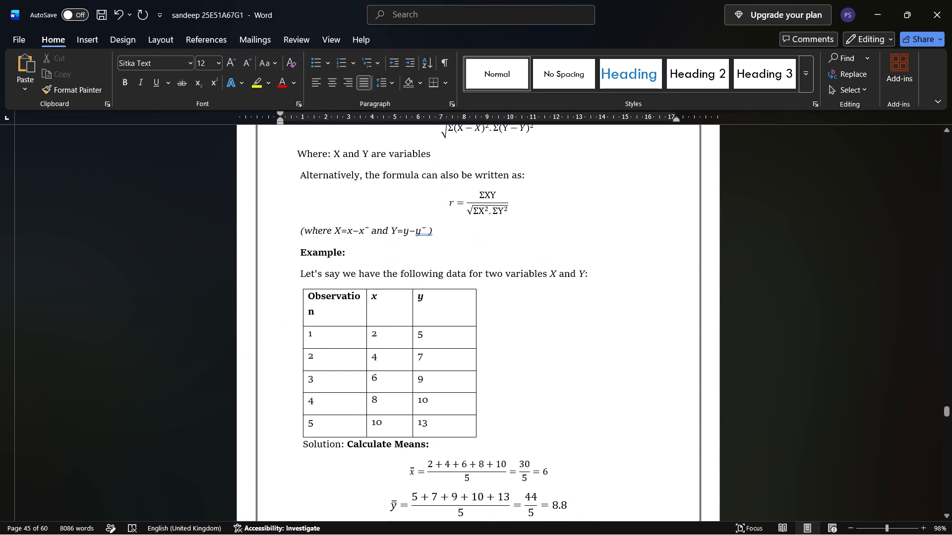
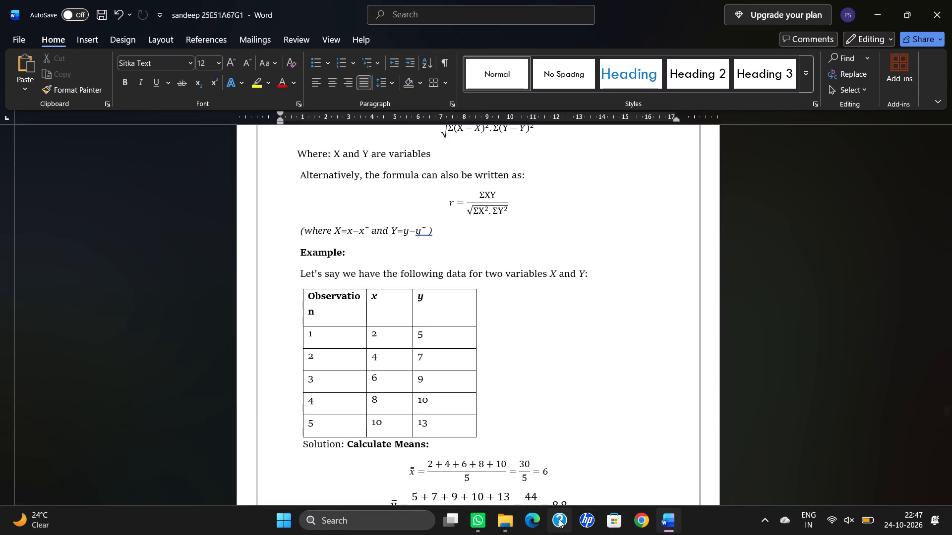
click(636, 530)
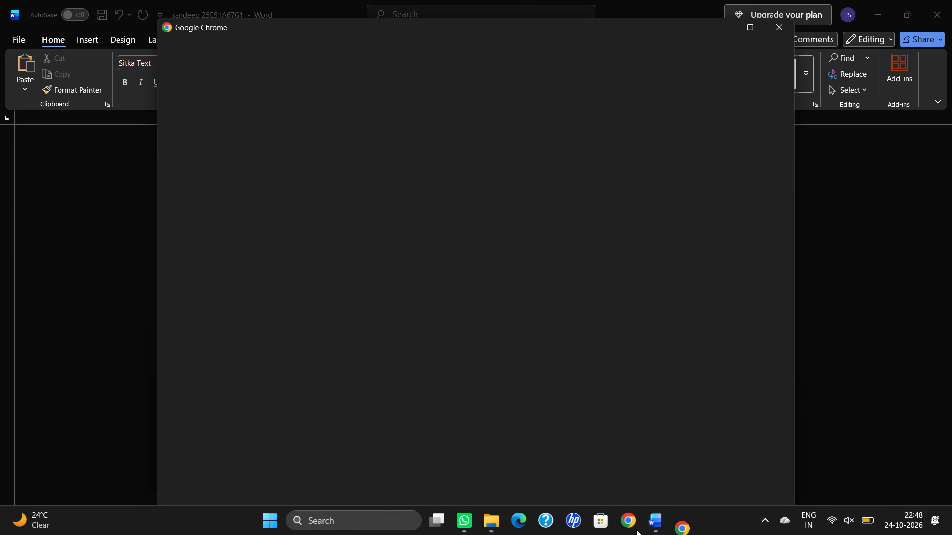
scroll(389, 369, down, 1)
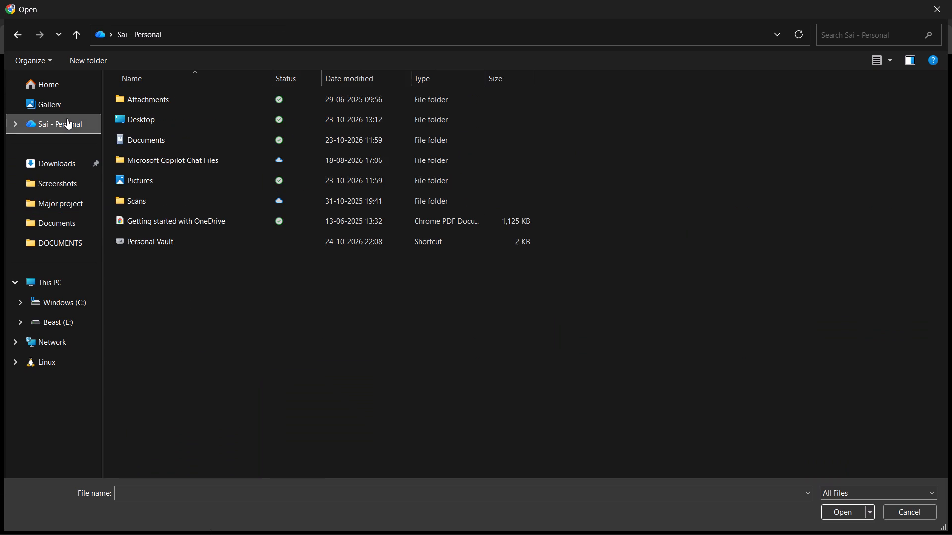
Look for the file to attach in the OneDrive Desktop folder and in the DOCUMENTS folder on the Beast (E:) drive.
click(129, 140)
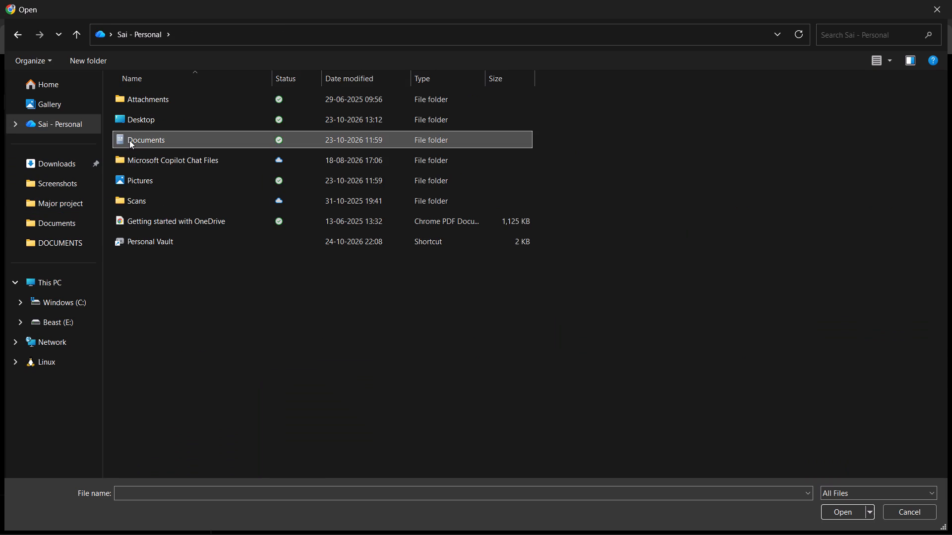
double_click(148, 119)
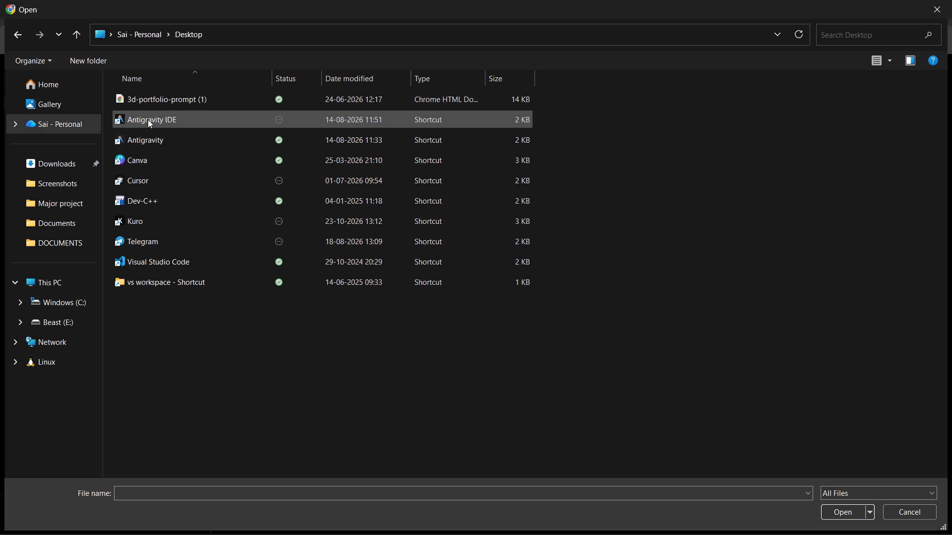
click(76, 29)
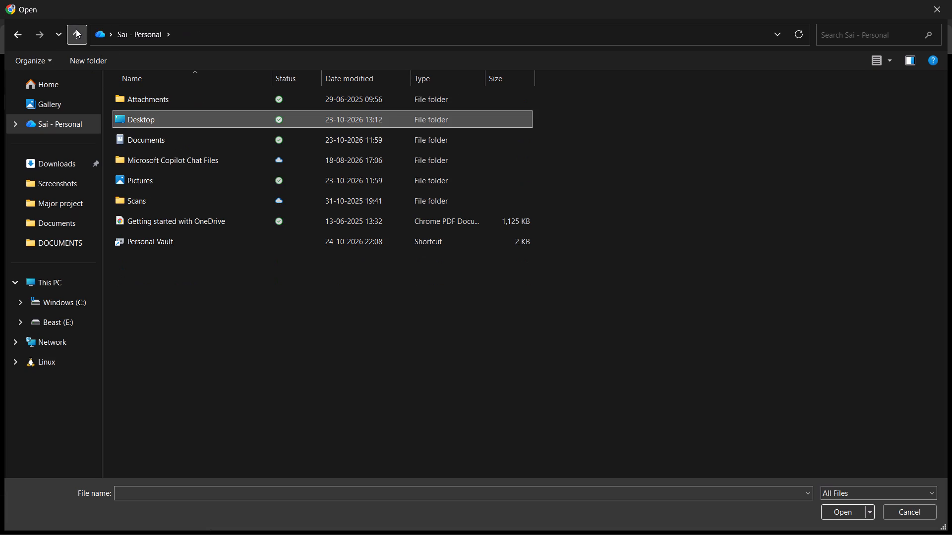
double_click(76, 29)
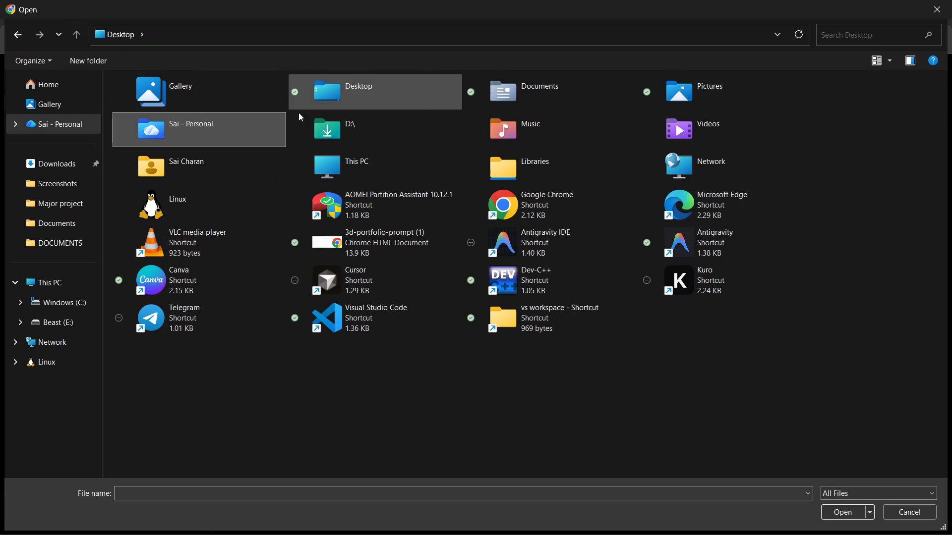
click(373, 108)
double_click(371, 95)
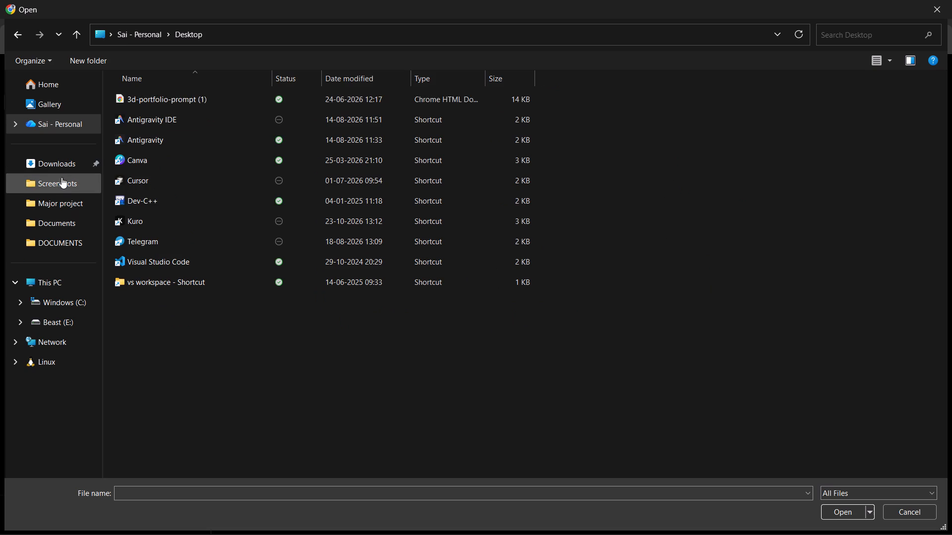
click(61, 234)
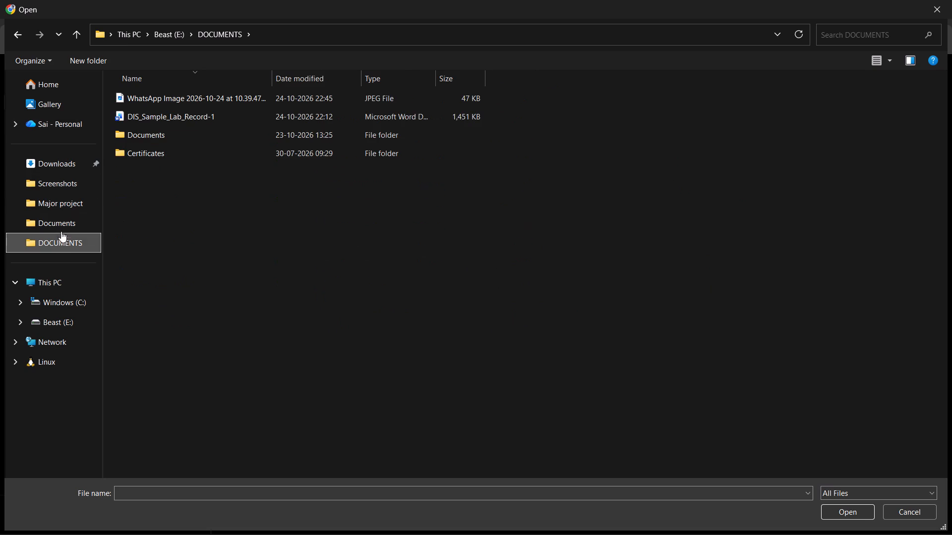